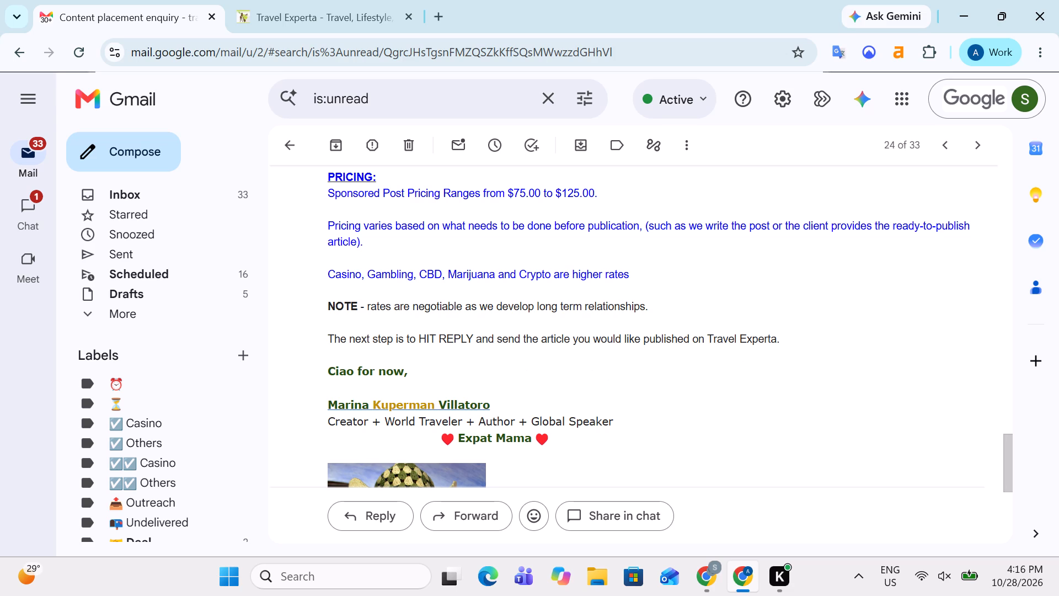
scroll(434, 348, "down", 1)
scroll(425, 345, "up", 1)
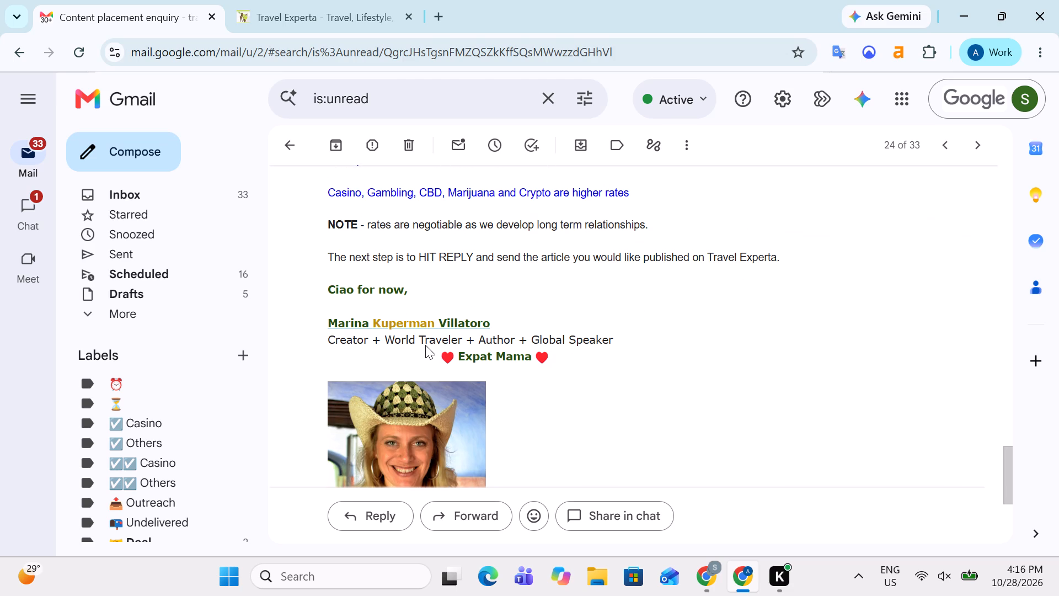
scroll(425, 345, "up", 1)
scroll(513, 366, "down", 2)
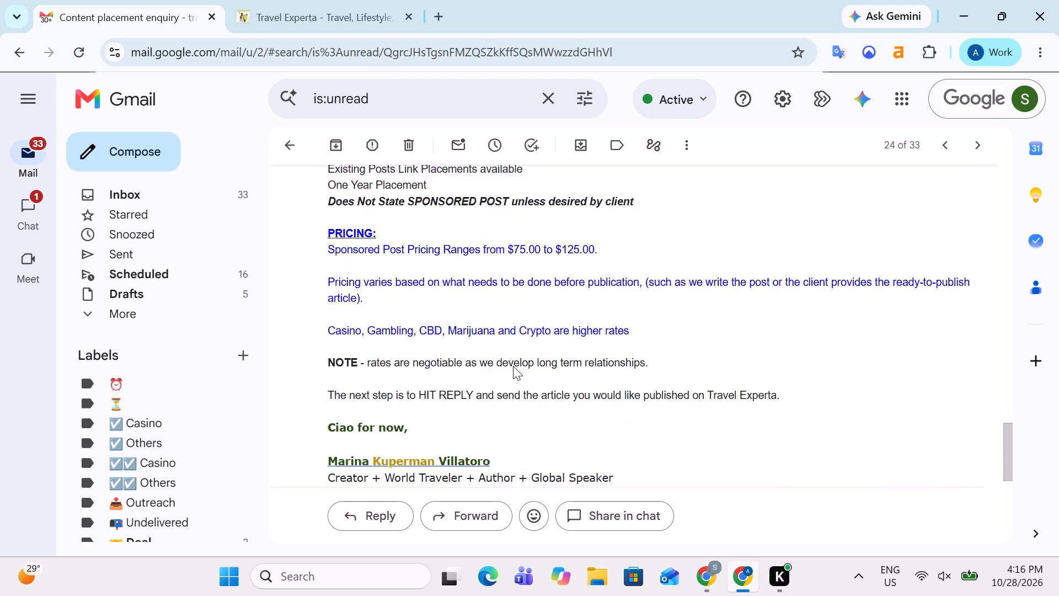
scroll(513, 366, "down", 3)
scroll(506, 388, "up", 7)
scroll(428, 369, "up", 2)
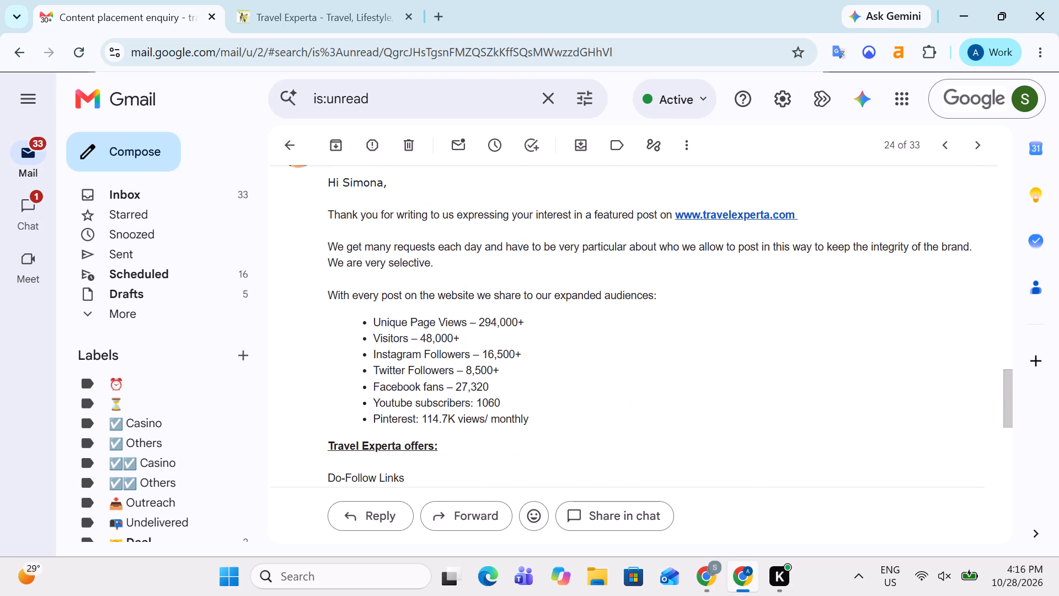
scroll(318, 283, "up", 1)
left_click(330, 261)
left_click_drag(330, 261, 377, 318)
scroll(408, 338, "down", 3)
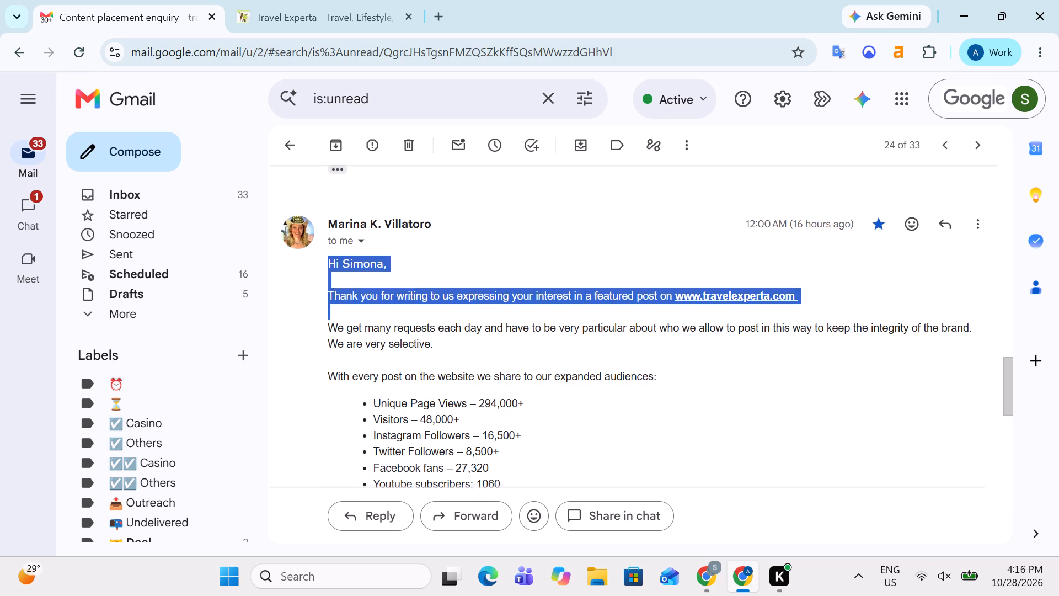
scroll(408, 342, "down", 4)
left_click(563, 360, "shift")
key("ctrl+c")
key("ctrl+c")
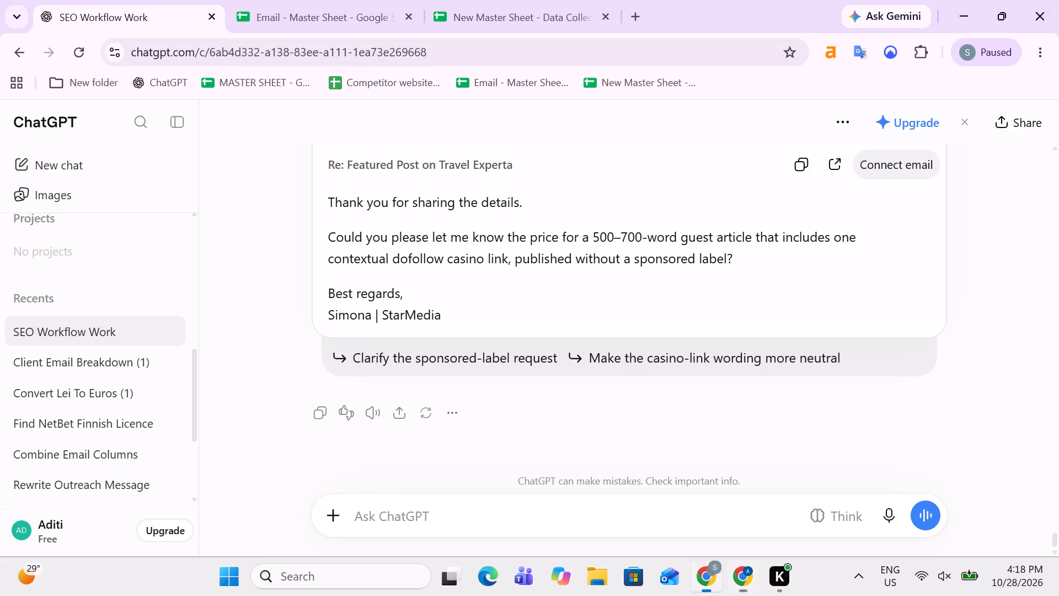
left_click(459, 0)
key("Down")
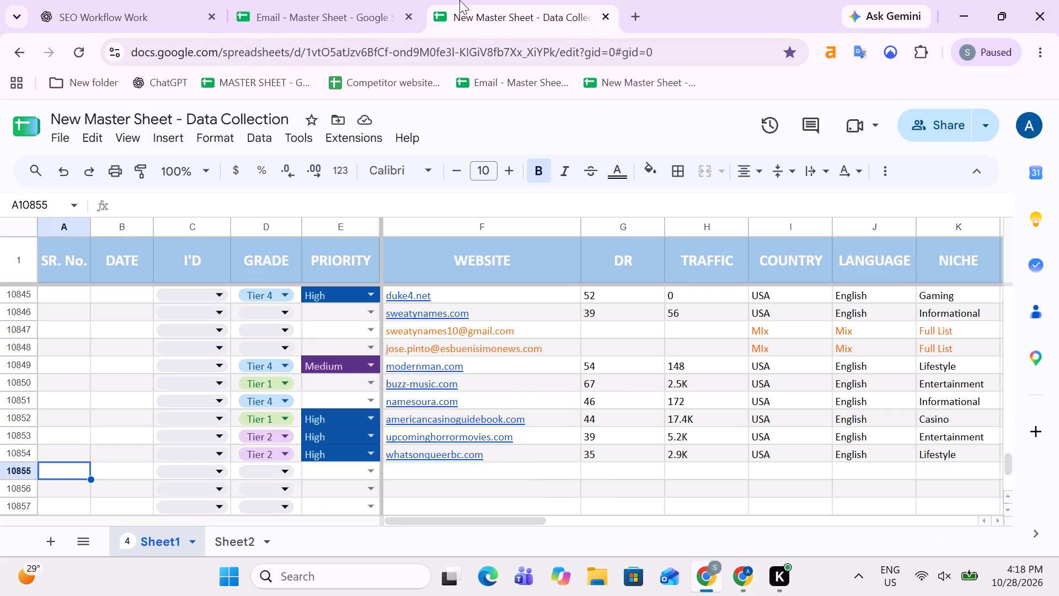
key("Down")
key("Right")
key("Right")
key("Right")
key("Right")
key("Up")
key("Right")
key("Return")
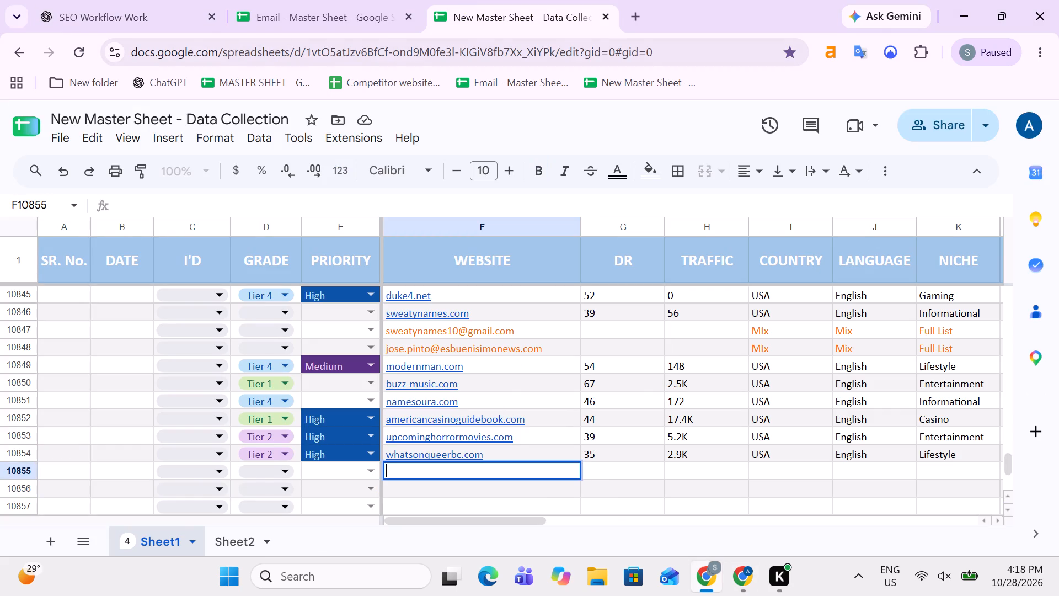
key("ctrl+v")
key("Tab")
Check the Travel Experta site and its Ahrefs metrics, and enter DR 37 and traffic 1.2K in row 10855.
key("alt+Tab")
scroll(523, 140, "down", 8)
scroll(541, 239, "up", 8)
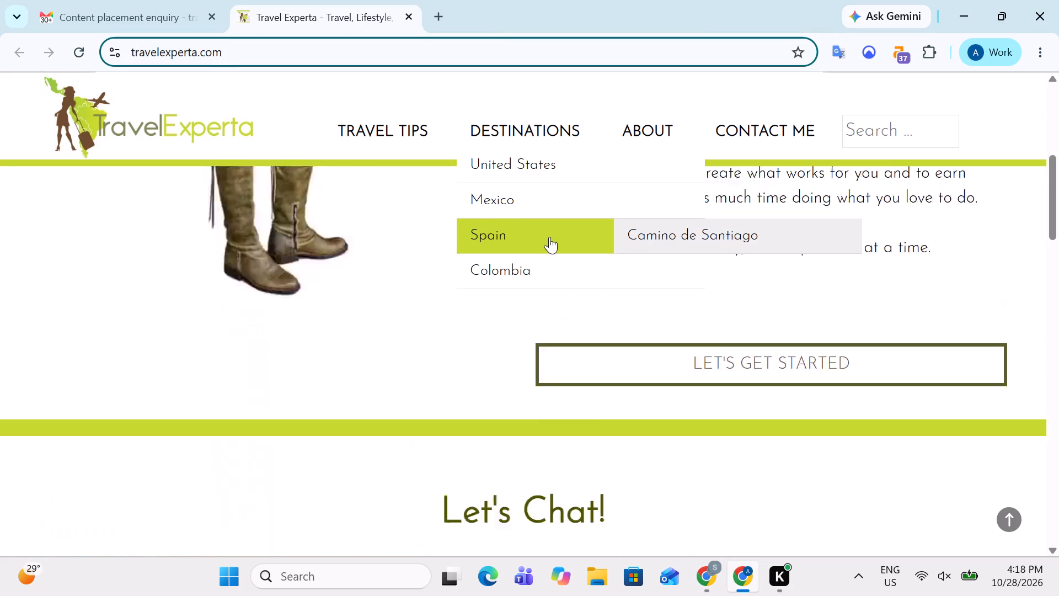
scroll(542, 370, "up", 1)
scroll(822, 387, "down", 17)
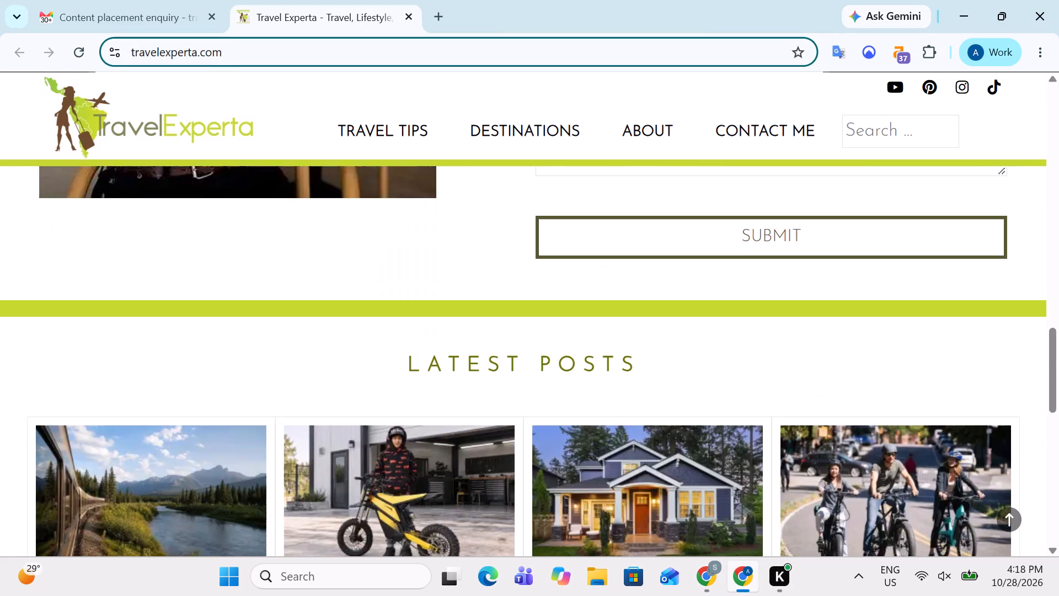
scroll(816, 373, "up", 14)
left_click(902, 57)
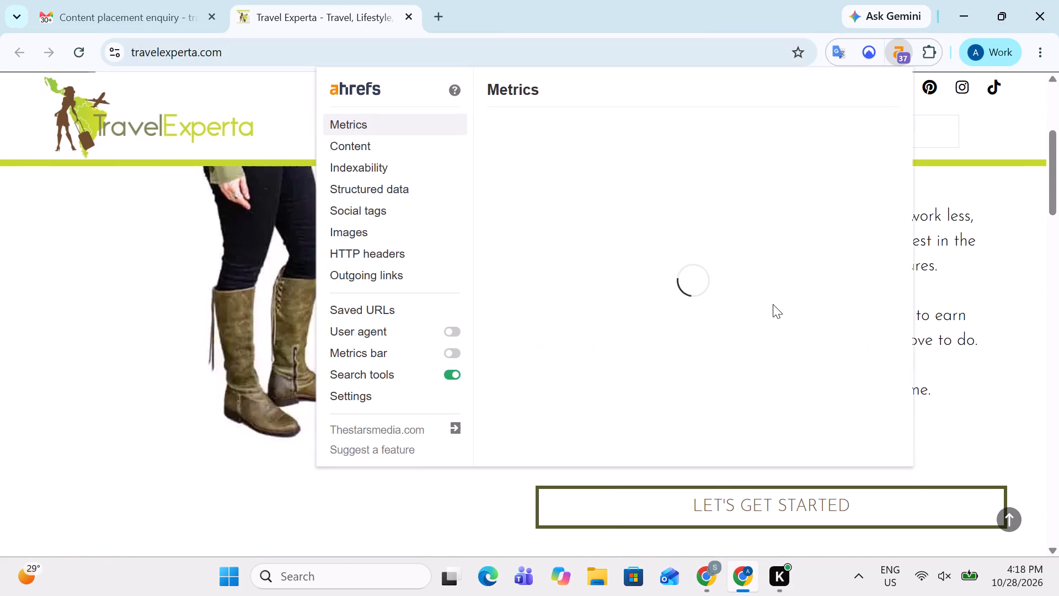
key("alt+Tab")
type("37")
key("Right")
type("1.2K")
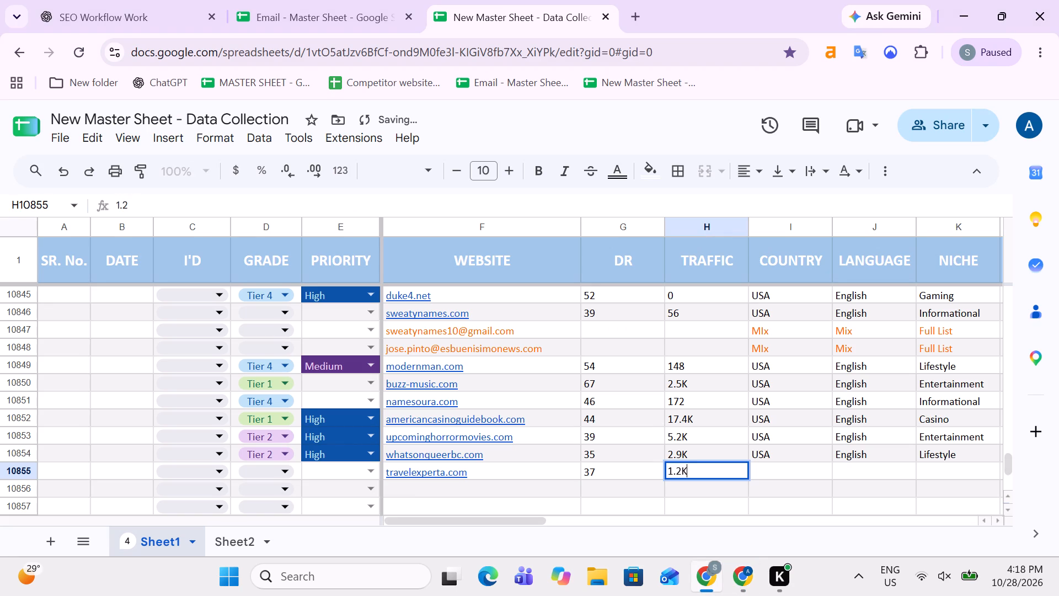
Return to the Travel Experta website and examine its homepage down to the footer links and partners.
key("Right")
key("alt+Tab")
left_click(0, 369)
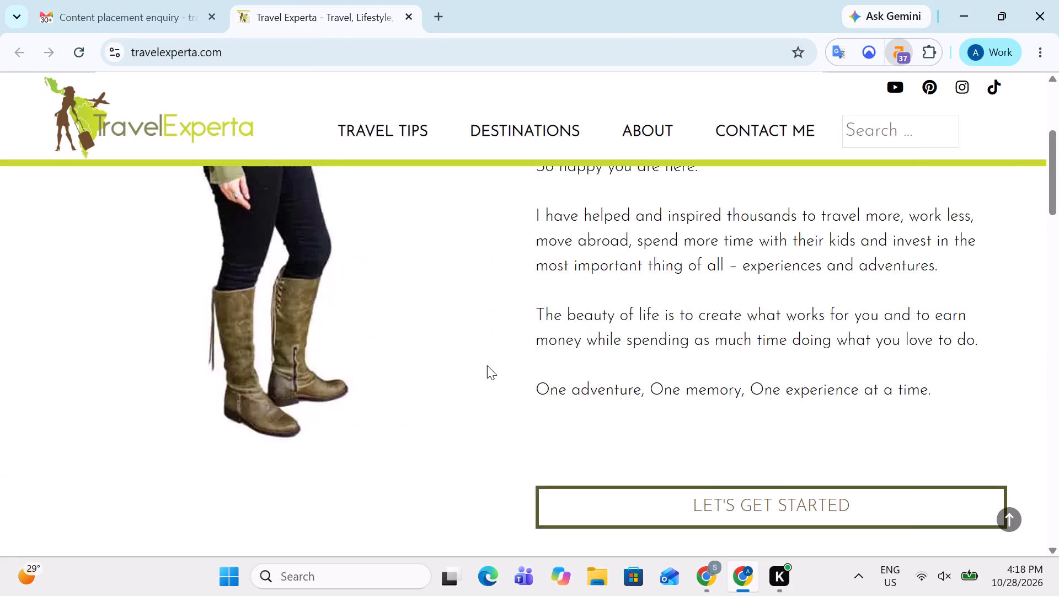
scroll(563, 388, "down", 11)
scroll(617, 427, "down", 17)
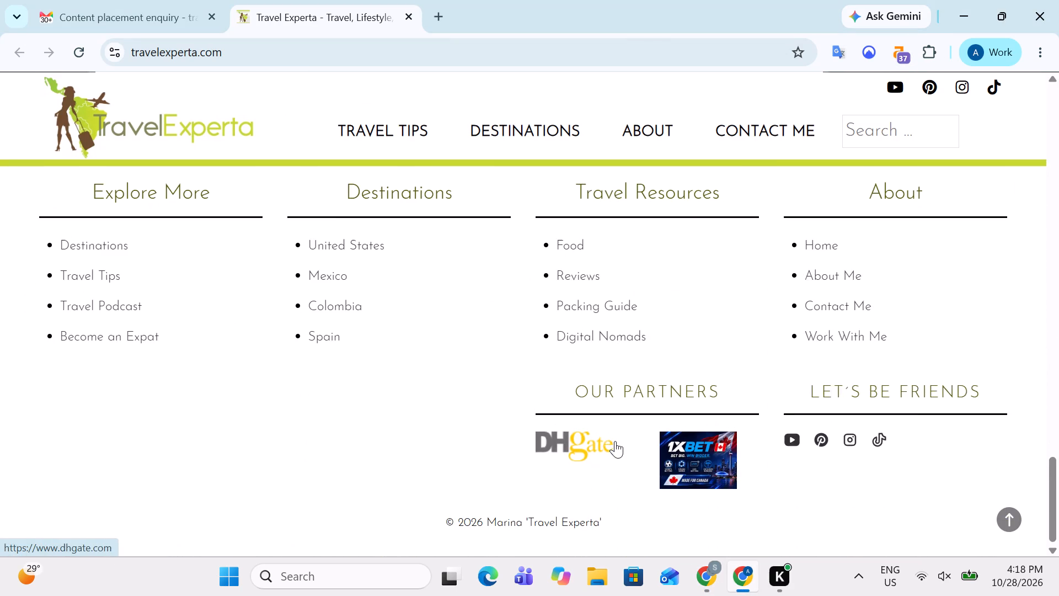
scroll(617, 449, "down", 5)
scroll(629, 446, "up", 14)
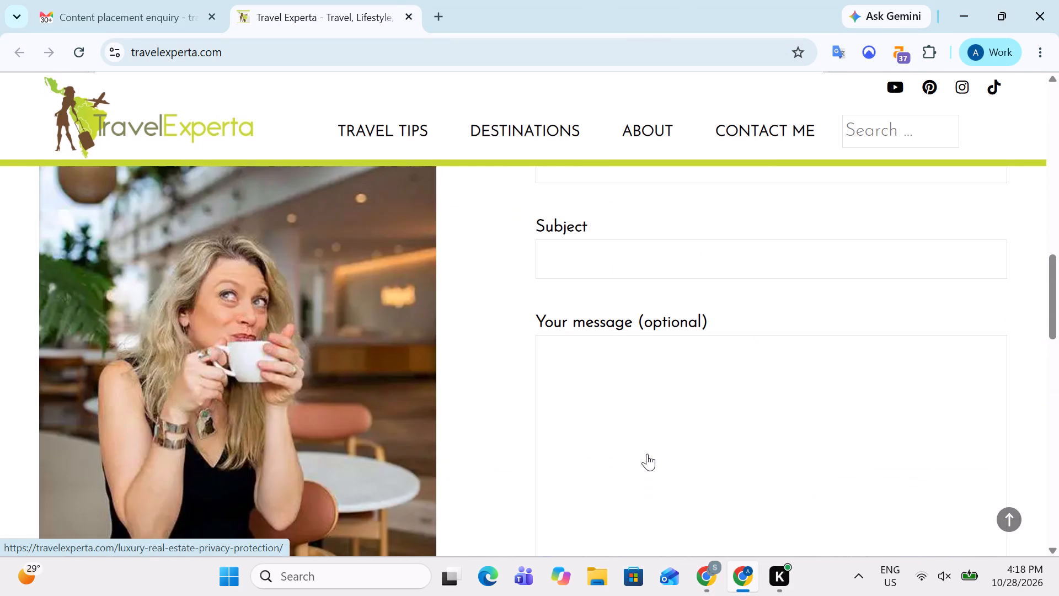
scroll(566, 120, "up", 9)
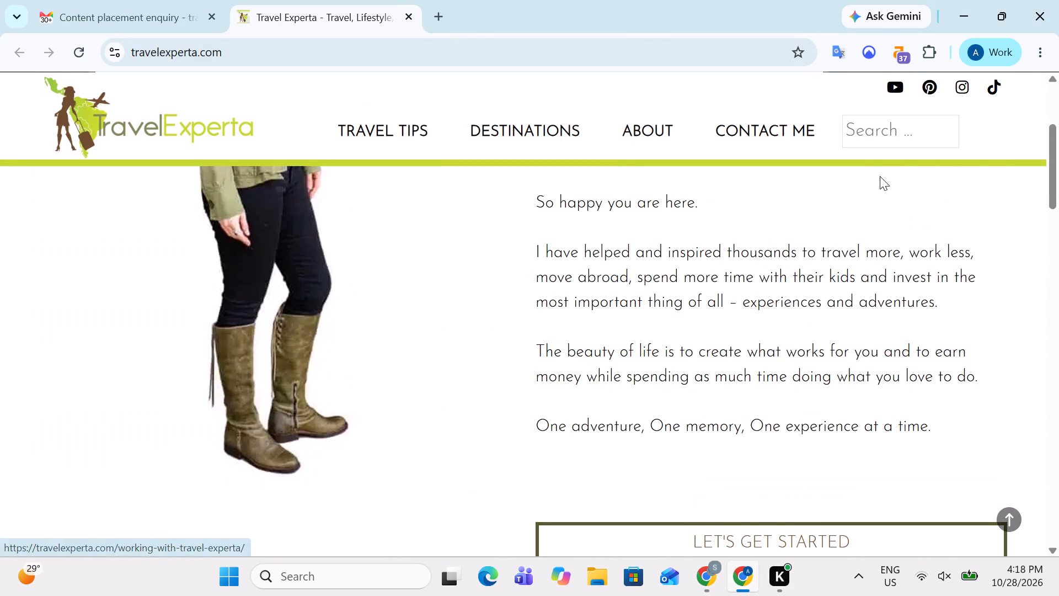
Search the Travel Experta site for Netbet.
left_click(863, 132)
left_click(891, 173)
key("Return")
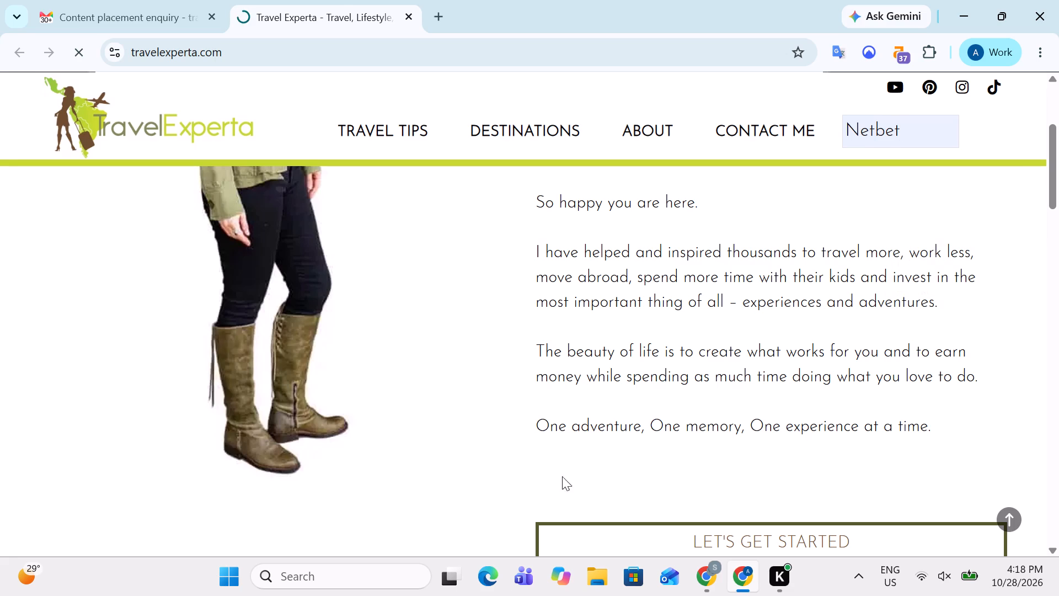
scroll(475, 452, "down", 4)
scroll(483, 461, "up", 10)
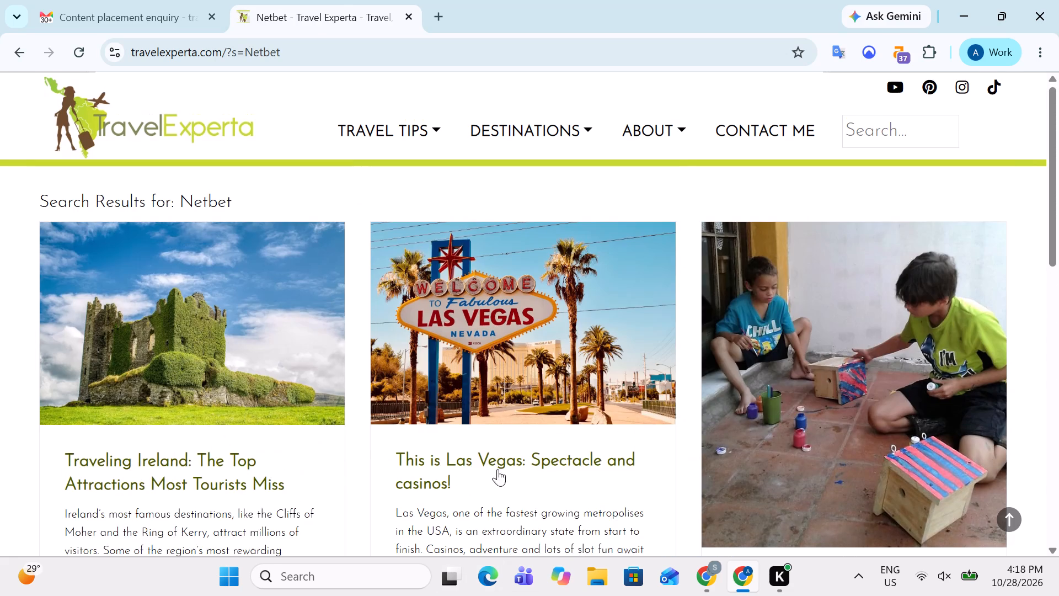
scroll(498, 469, "up", 3)
Open the Traveling Ireland article in a new tab, check its text for casino links, and close both site tabs.
left_click(216, 470, "ctrl")
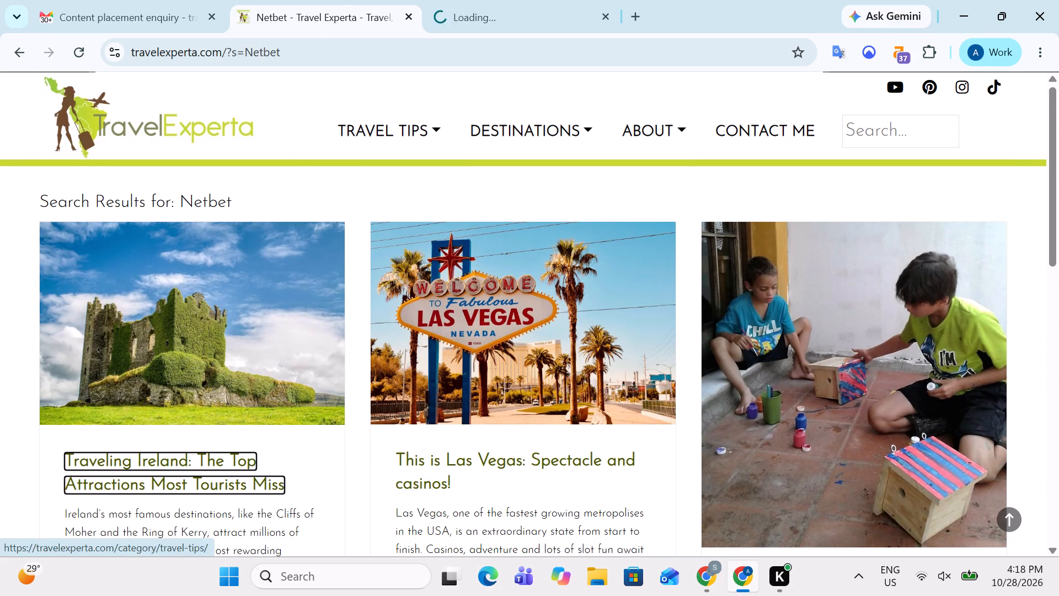
left_click(505, 6)
scroll(208, 532, "down", 3)
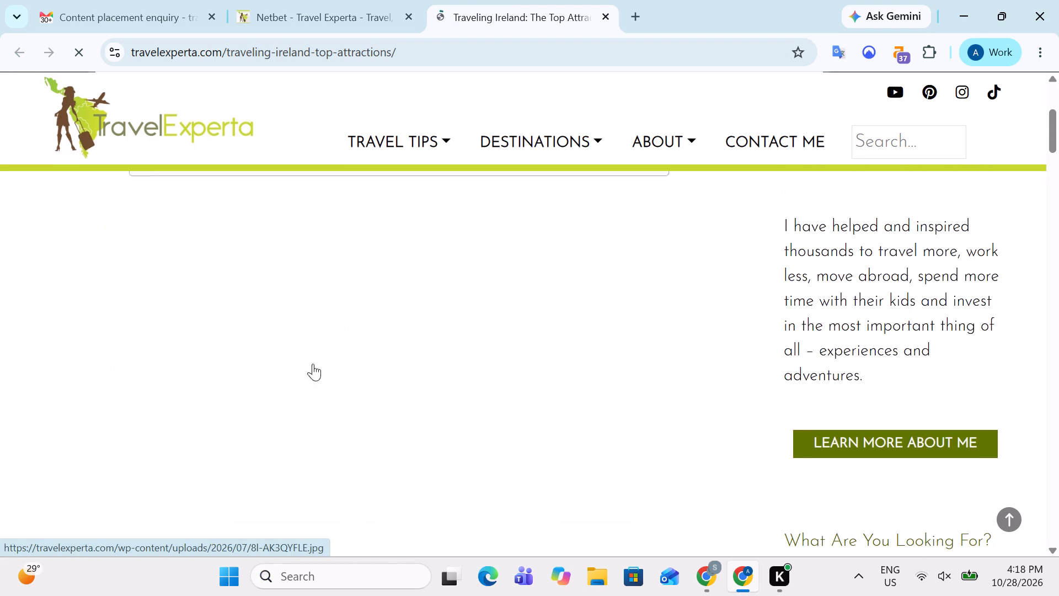
scroll(340, 325, "down", 8)
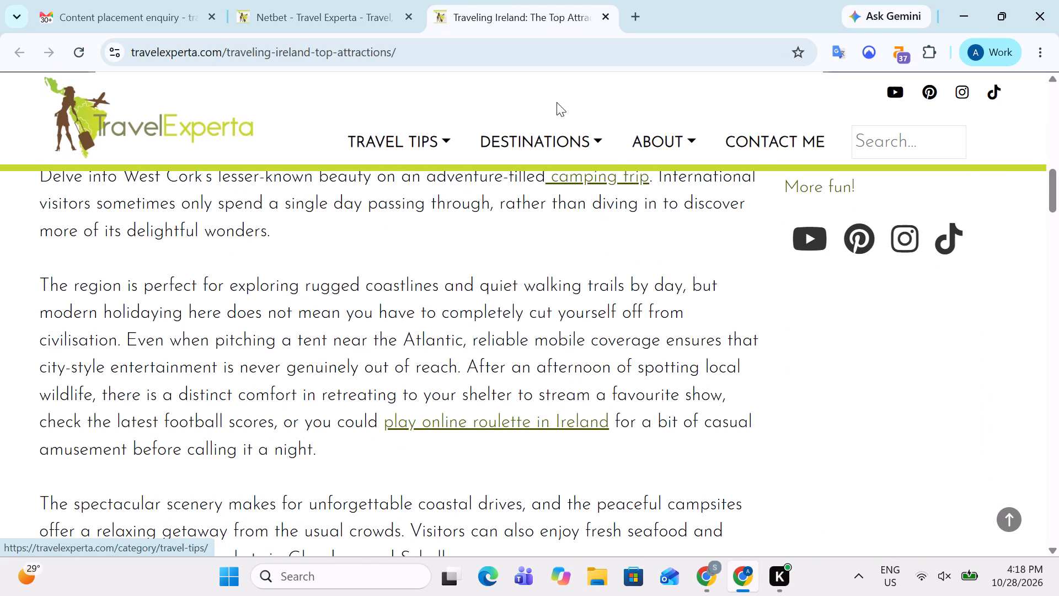
left_click(603, 14)
left_click(410, 22)
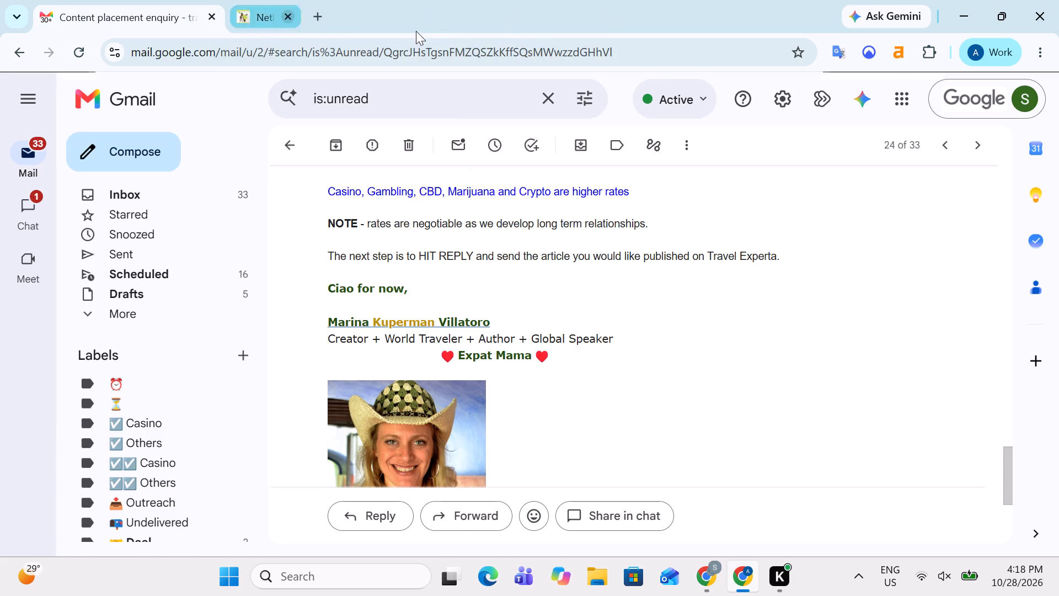
Back in the data sheet, enter country USA, language English and niche Tour & Travel in row 10855.
scroll(540, 336, "down", 2)
scroll(542, 337, "up", 4)
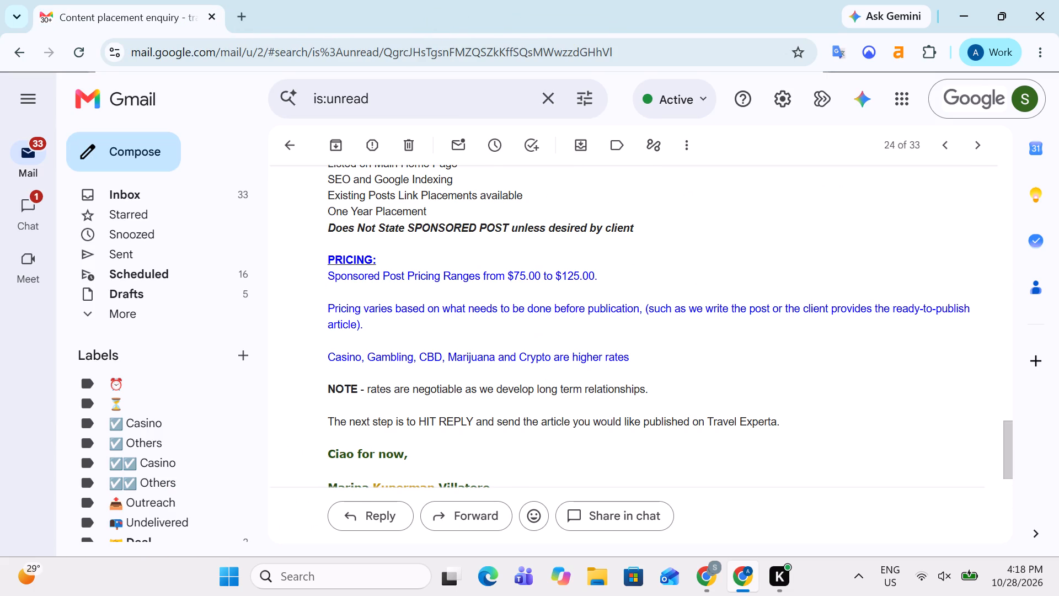
key("alt+Tab")
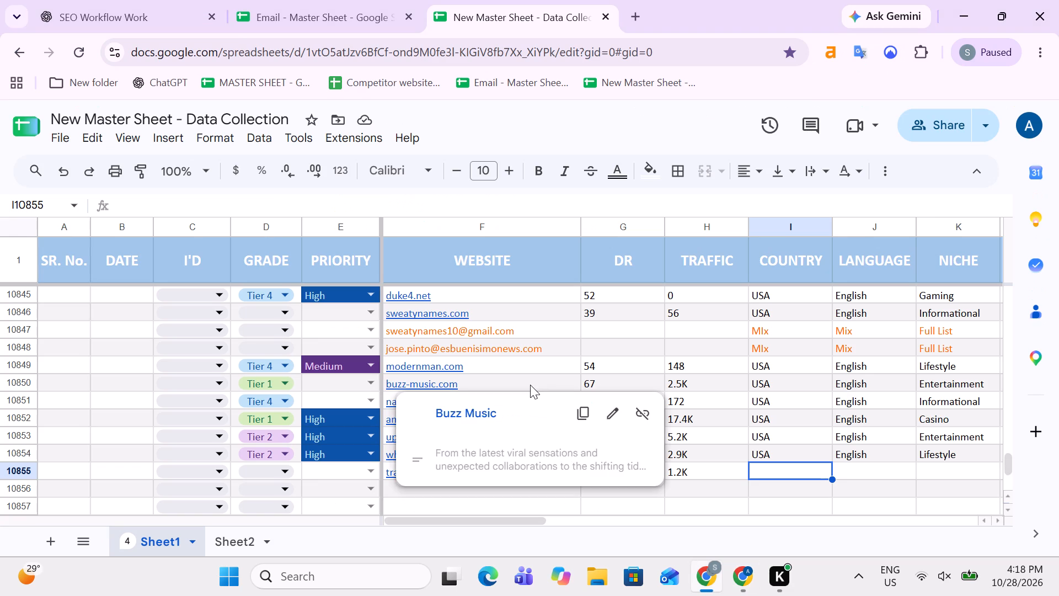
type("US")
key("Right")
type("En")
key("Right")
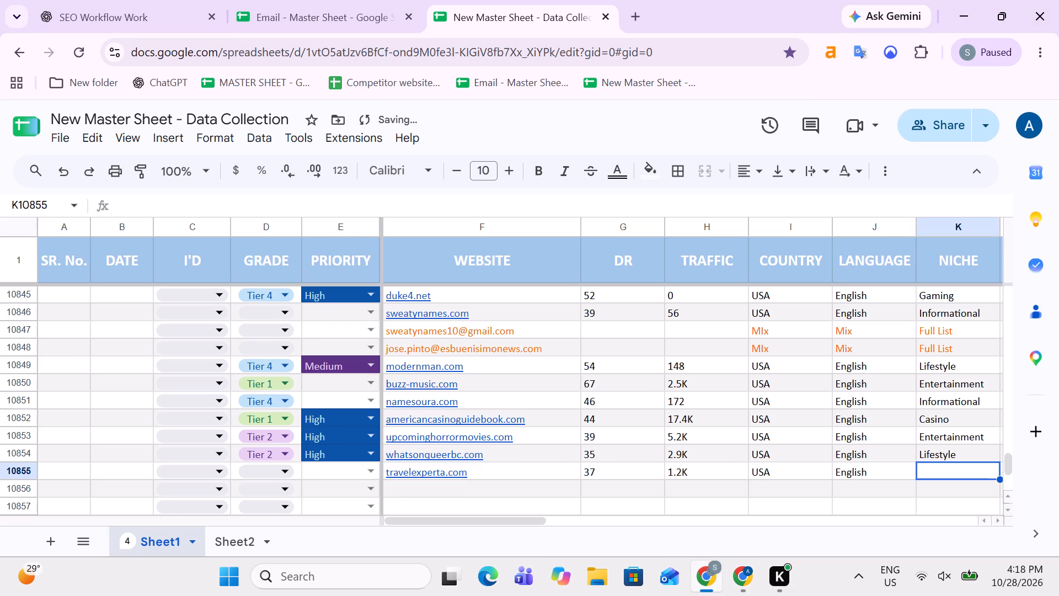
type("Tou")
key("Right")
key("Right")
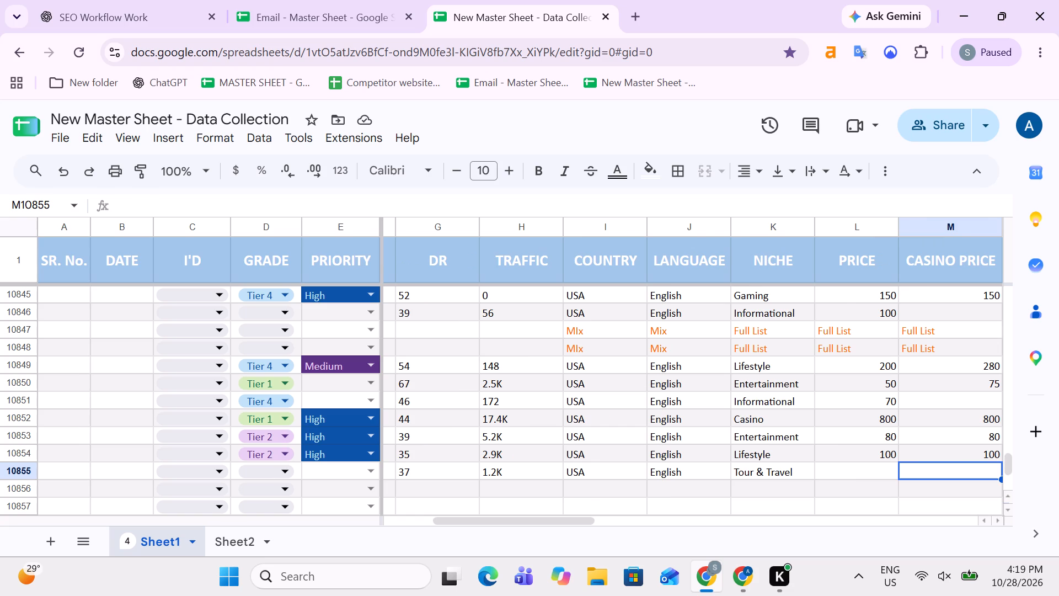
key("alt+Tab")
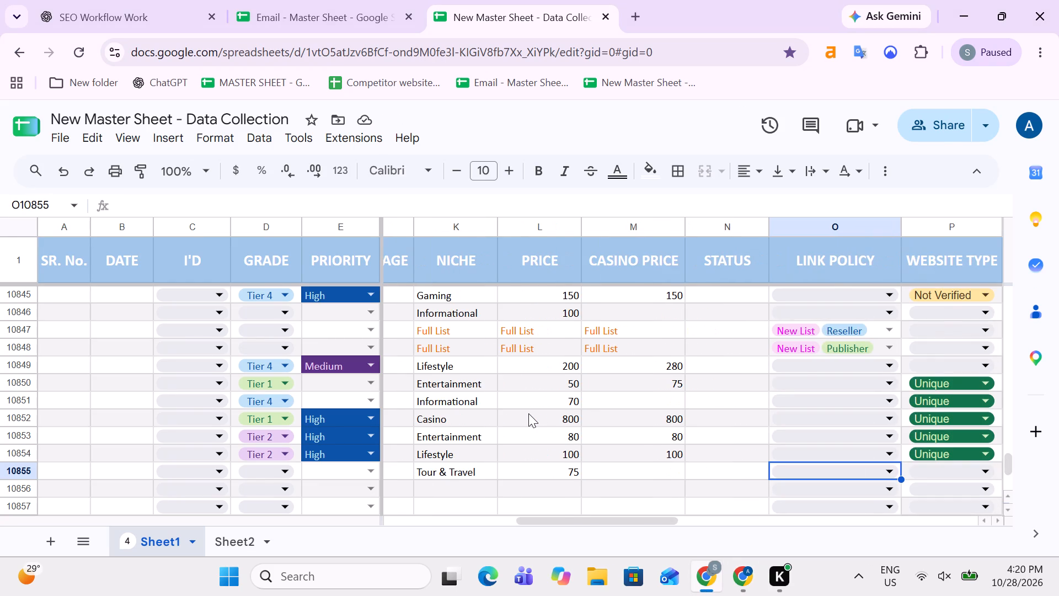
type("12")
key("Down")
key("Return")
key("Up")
Copy the sender's email address from the Travel Experta message into CONTACT DETAILS in row 10855 of the master sheet.
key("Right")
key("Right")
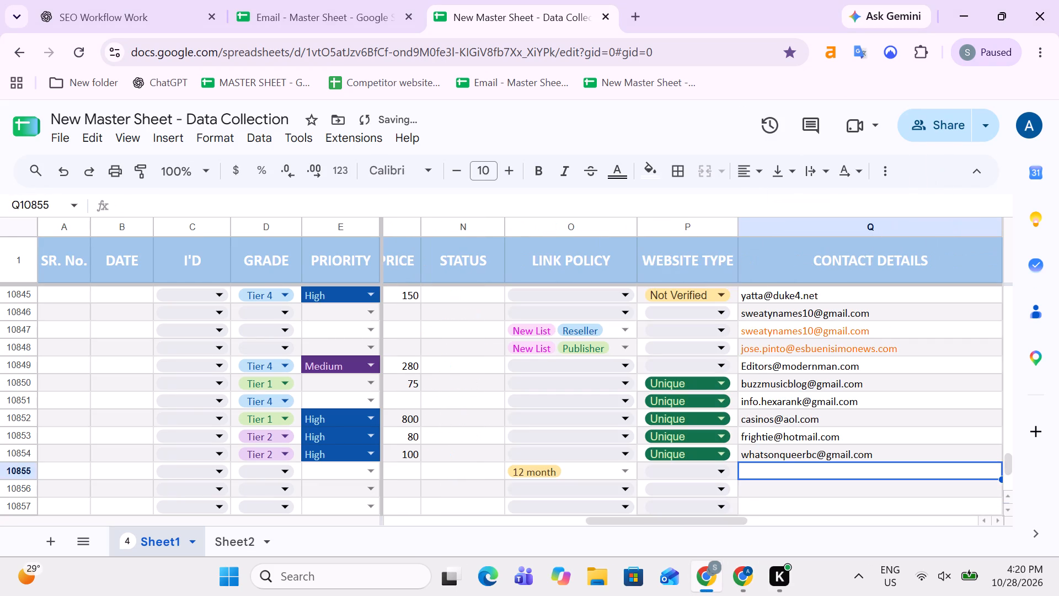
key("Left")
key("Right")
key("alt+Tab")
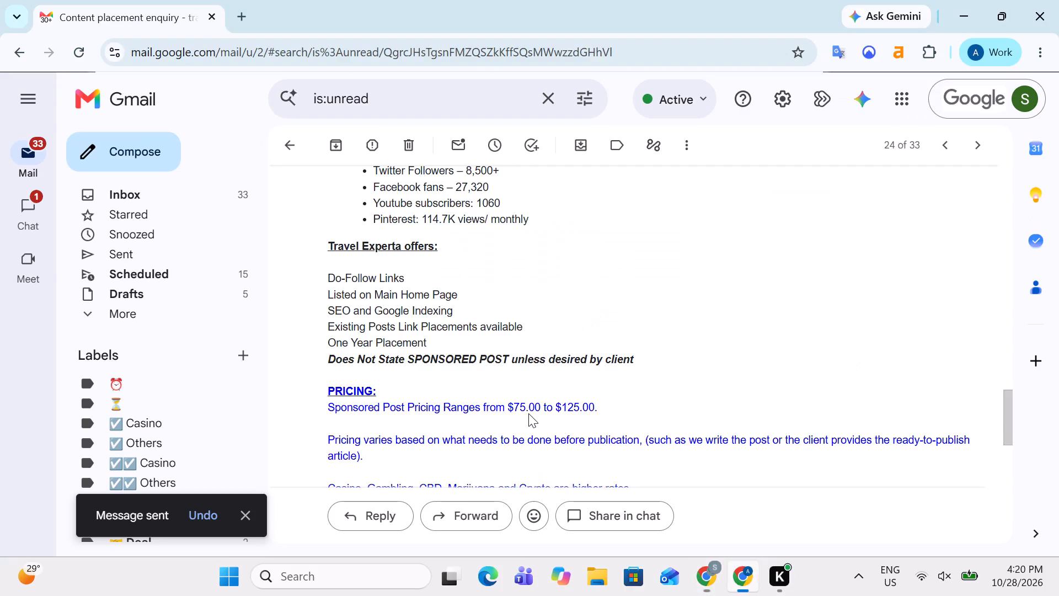
scroll(451, 367, "up", 4)
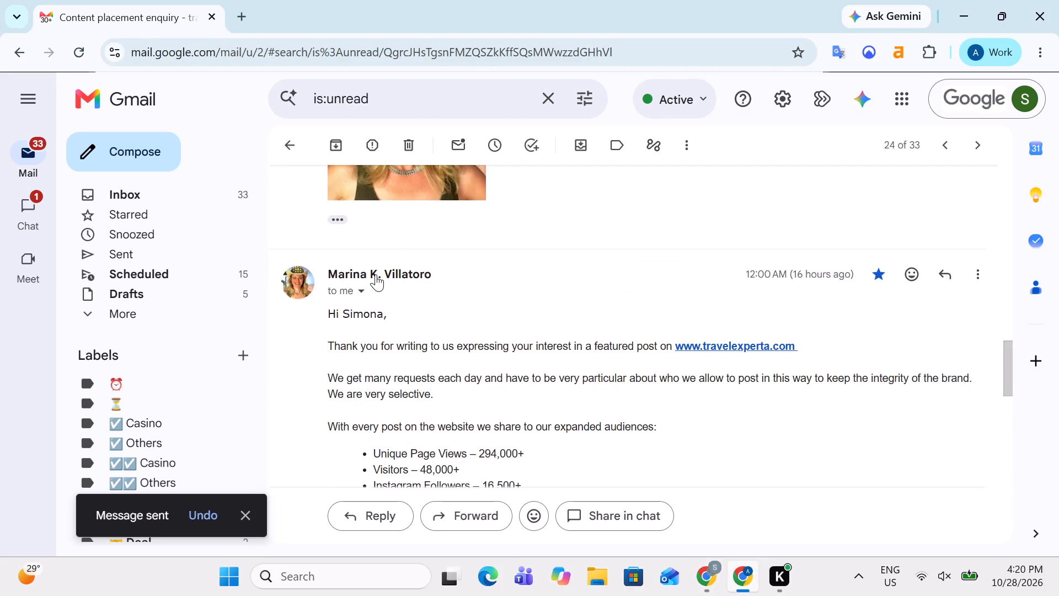
left_click(605, 344)
key("alt+Tab")
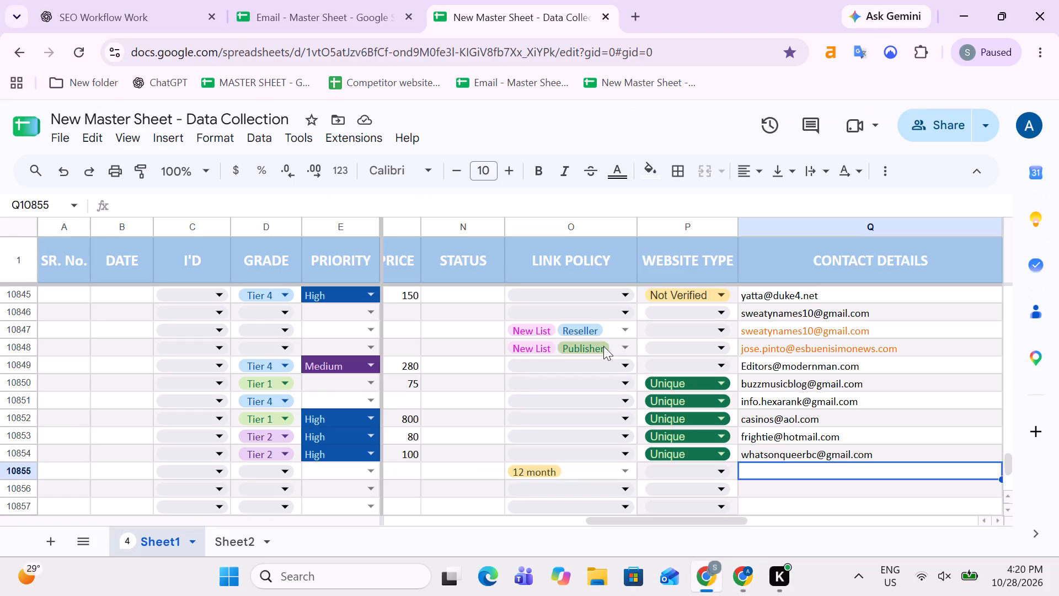
key("ctrl+v")
Set the GRADE of the travelexperta.com entry in row 10855 to Tier 2.
key("Left")
key("Left")
key("Left")
key("Left")
key("Left")
key("Left")
key("Left")
key("Left")
key("Left")
key("Left")
key("Left")
key("Left")
key("Left")
key("Left")
key("Left")
key("Left")
key("Left")
key("Left")
key("Right")
key("Right")
key("Right")
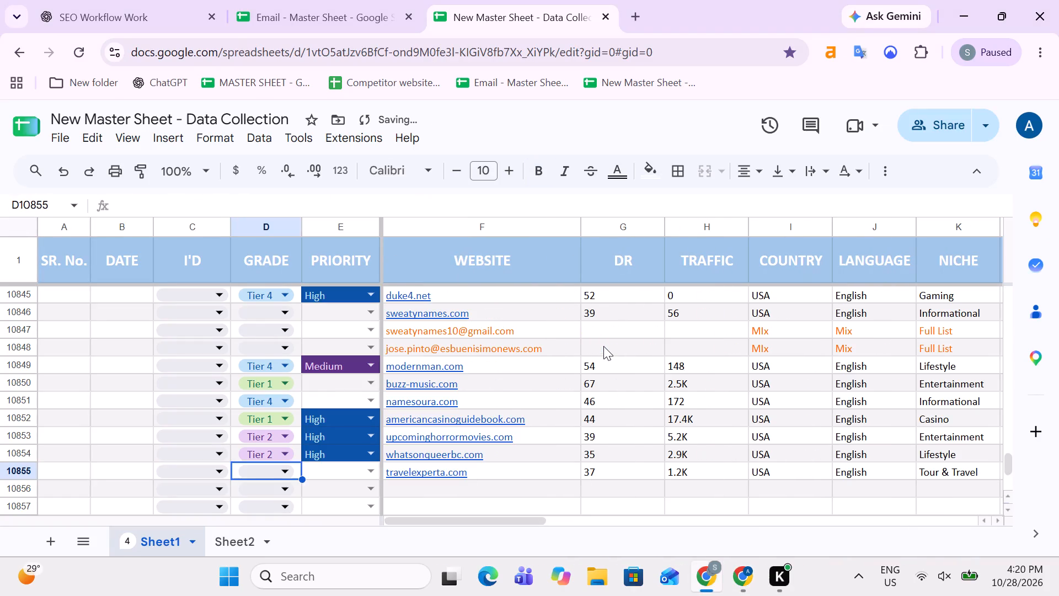
key("Left")
key("Right")
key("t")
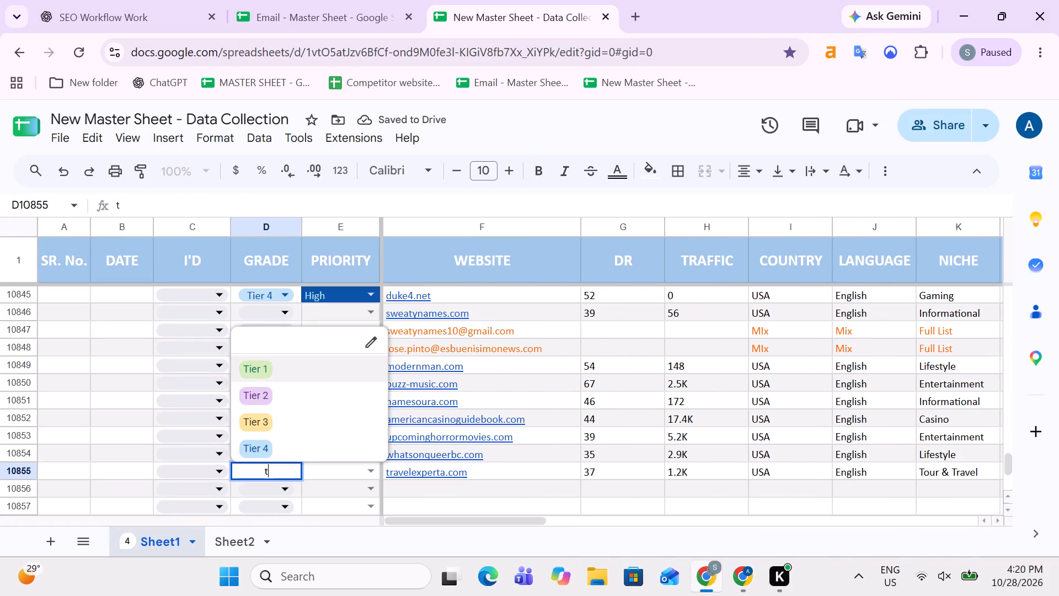
key("Up")
key("Up")
key("Up")
key("Return")
key("Up")
key("Right")
key("Right")
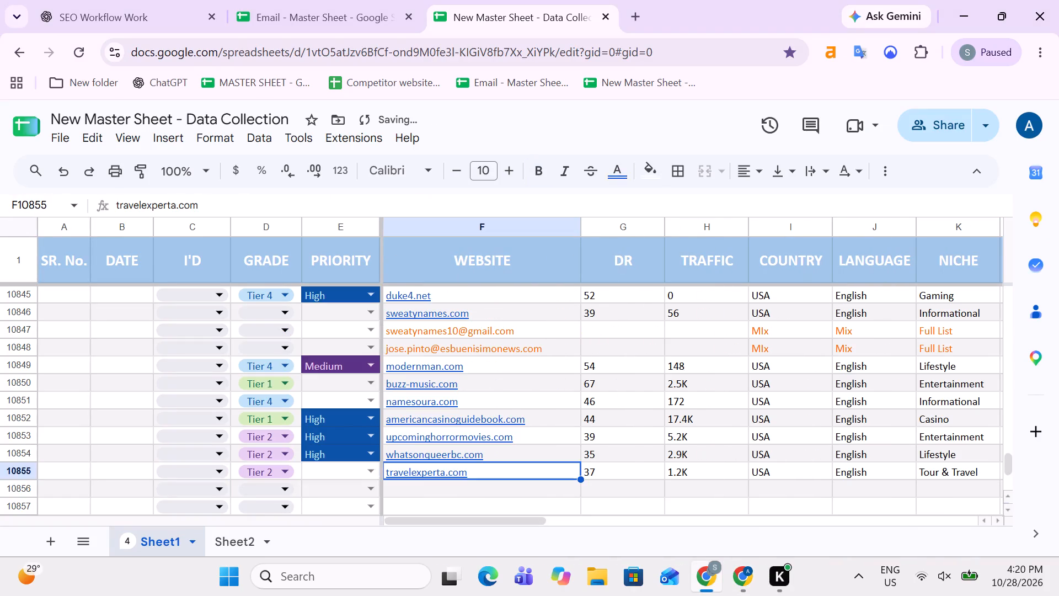
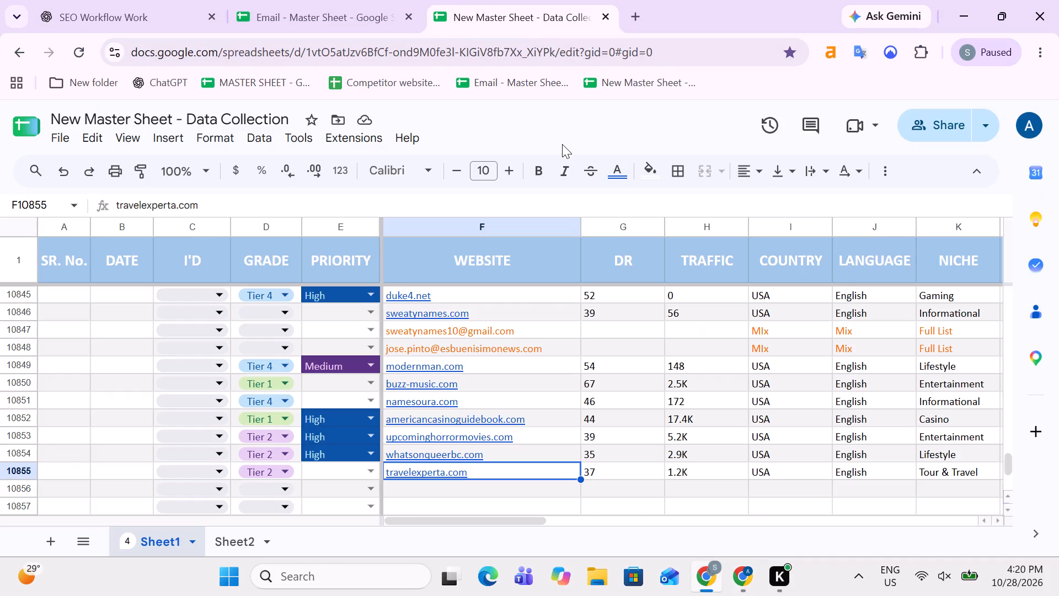
key("Right")
key("Right")
key("Right")
key("Right")
key("Right")
key("Right")
key("Right")
key("Right")
key("Right")
key("Right")
key("Right")
key("Right")
key("Right")
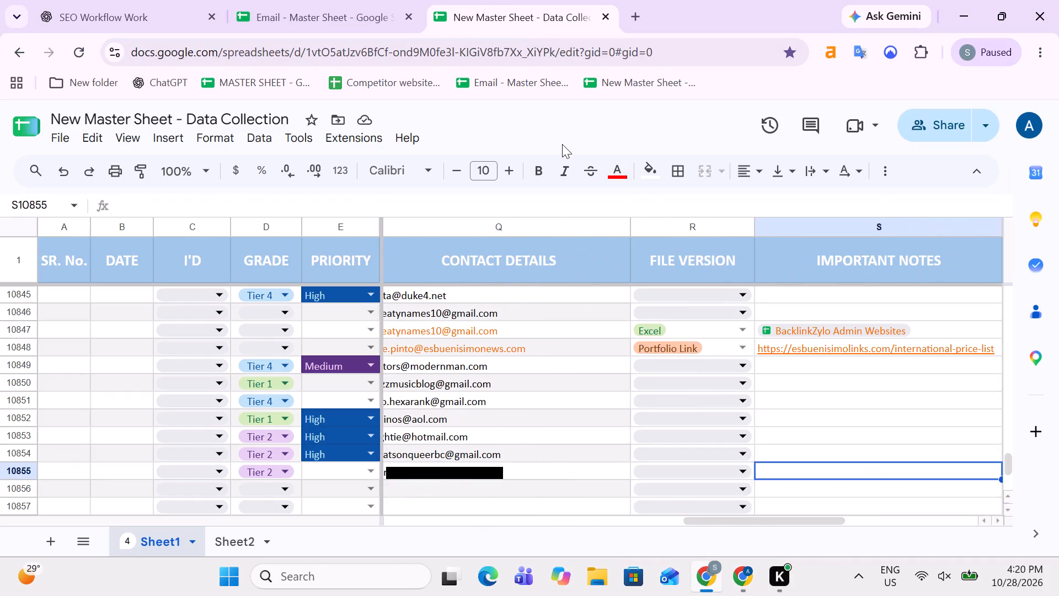
key("Left")
key("Left")
key("Left")
key("Left")
key("Left")
key("Left")
key("Left")
key("Left")
key("Left")
key("Left")
key("Left")
key("Left")
key("Left")
key("Left")
key("Left")
key("Left")
key("Left")
key("Left")
key("Left")
key("Right")
key("Right")
key("Right")
key("Right")
key("Right")
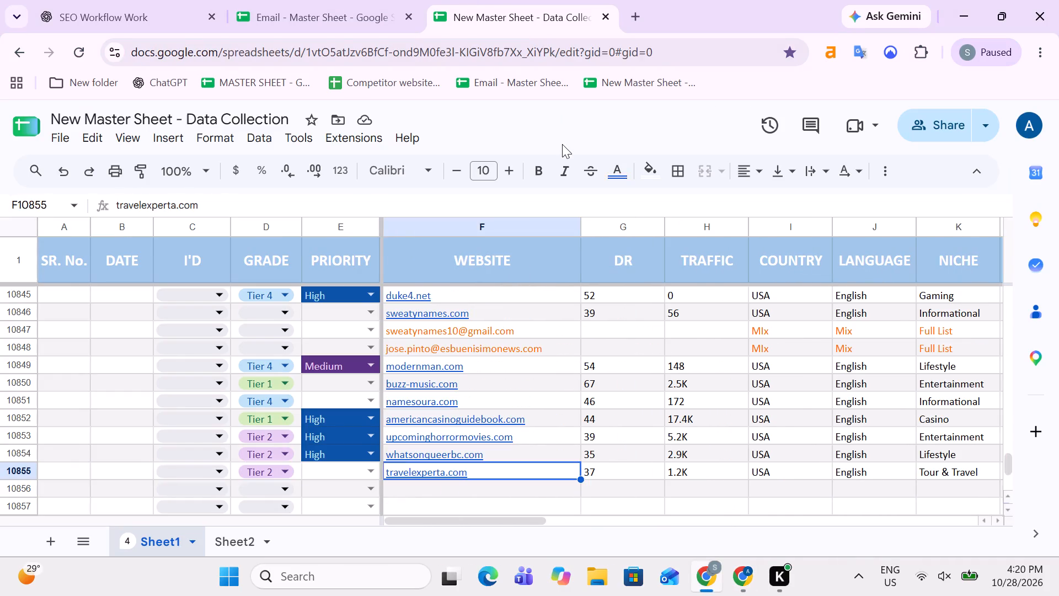
key("alt+Tab")
scroll(599, 444, "down", 20)
scroll(599, 444, "down", 3)
scroll(607, 364, "down", 6)
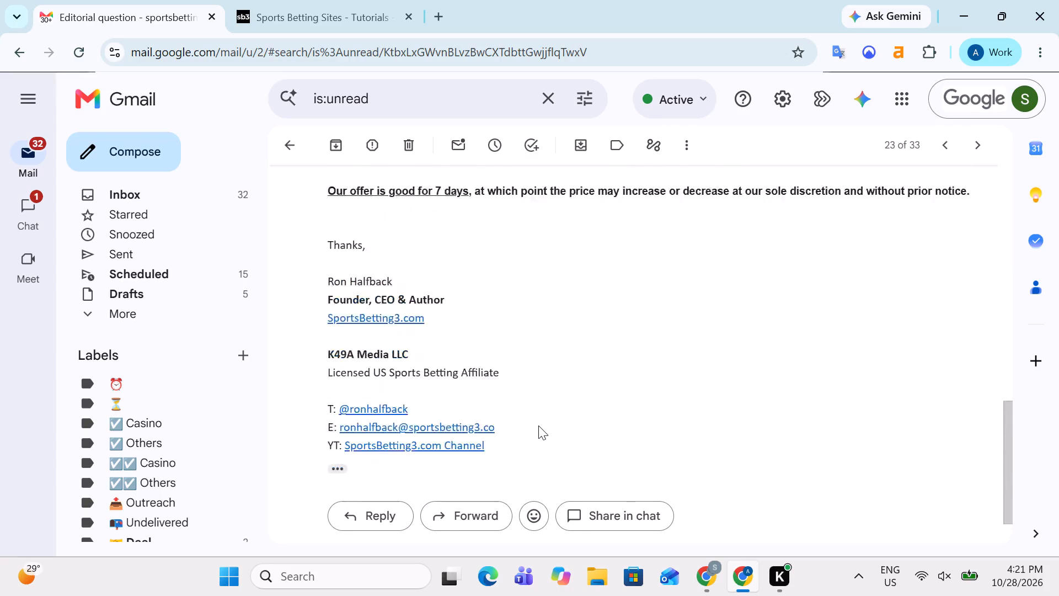
scroll(538, 425, "up", 1)
scroll(538, 425, "down", 6)
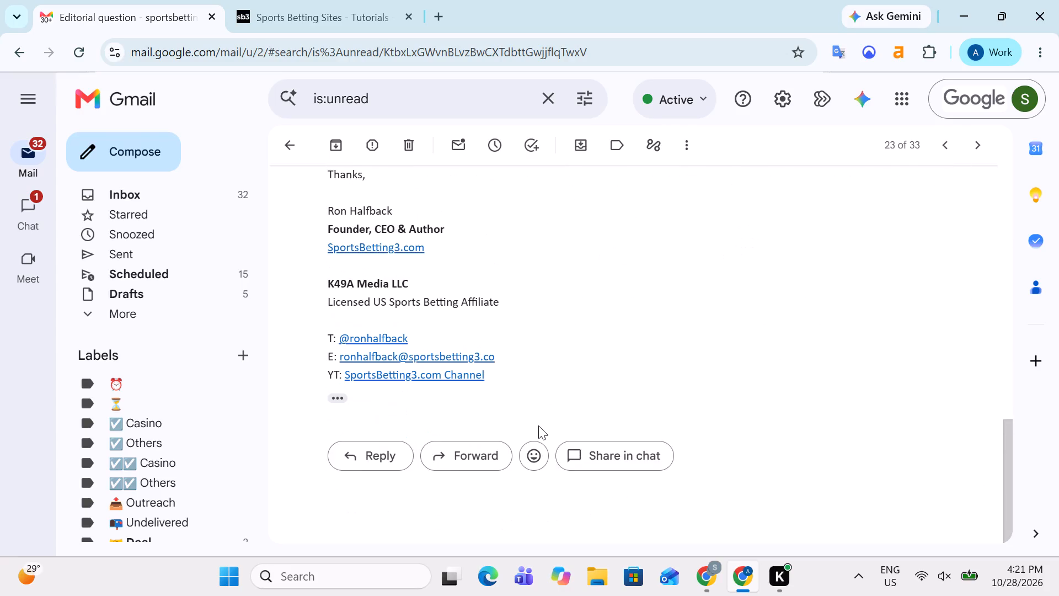
scroll(538, 425, "up", 5)
scroll(500, 363, "up", 5)
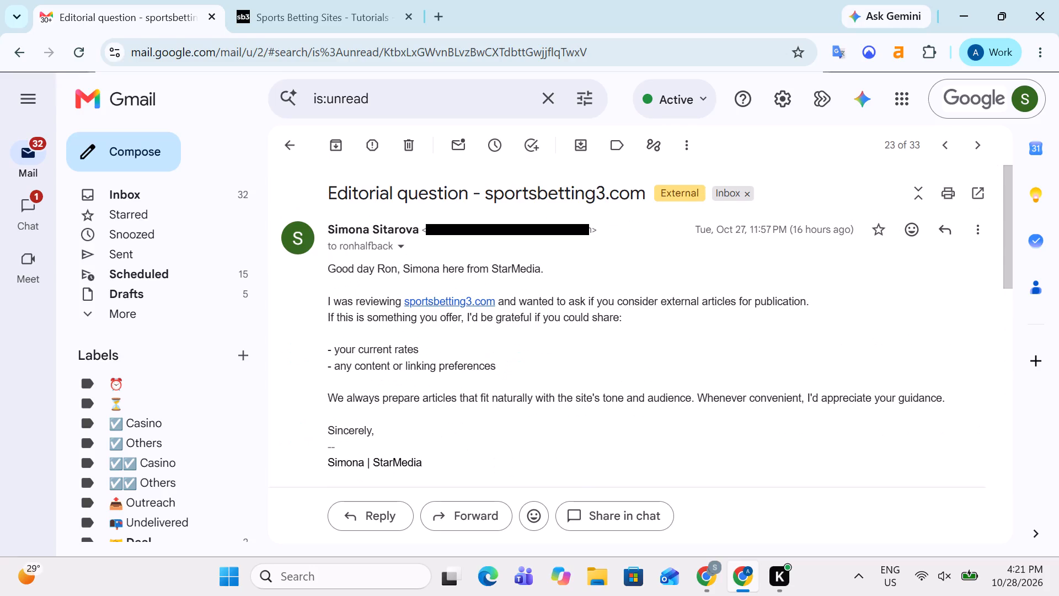
scroll(492, 410, "up", 2)
scroll(492, 411, "down", 3)
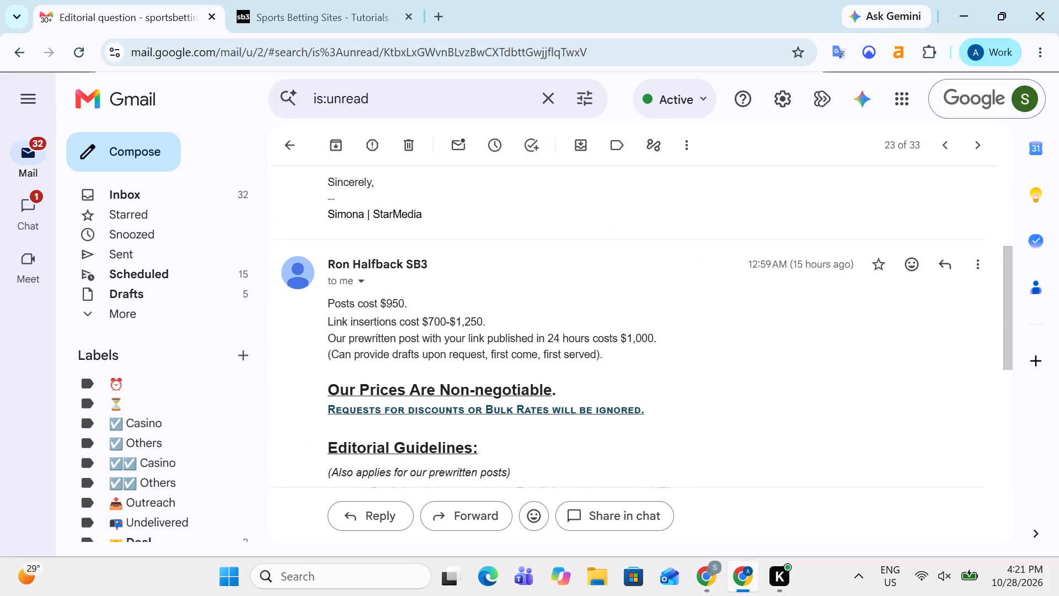
Copy the domain sportsbetting3.com from the site's address into the WEBSITE column of row 10856 in the master sheet.
left_click(274, 0)
left_click(304, 57)
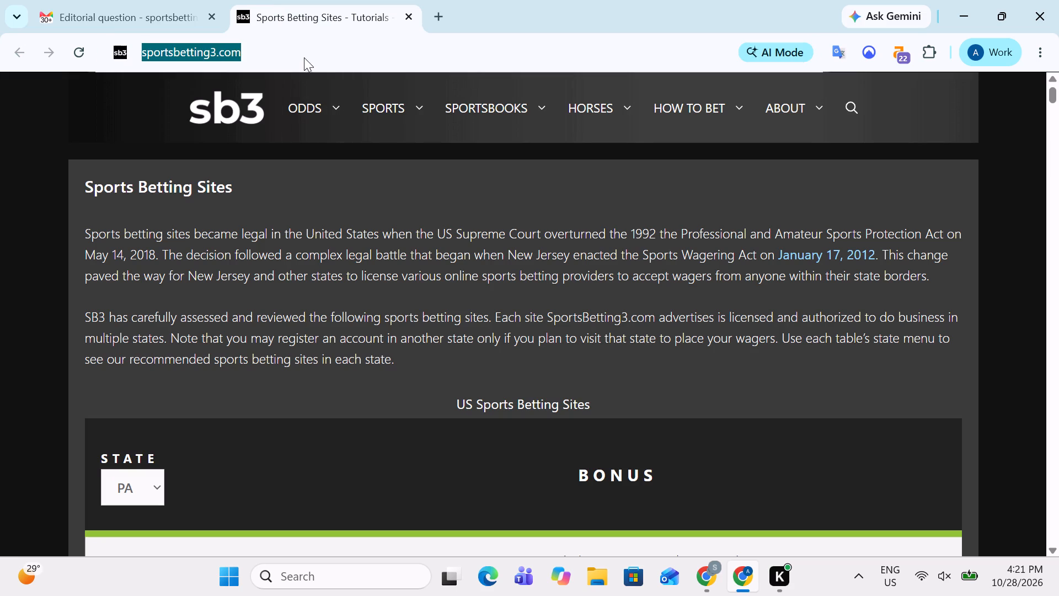
left_click_drag(304, 57, 234, 57)
left_click(298, 52)
left_click_drag(298, 52, 268, 52)
key("ctrl+c")
key("ctrl+c")
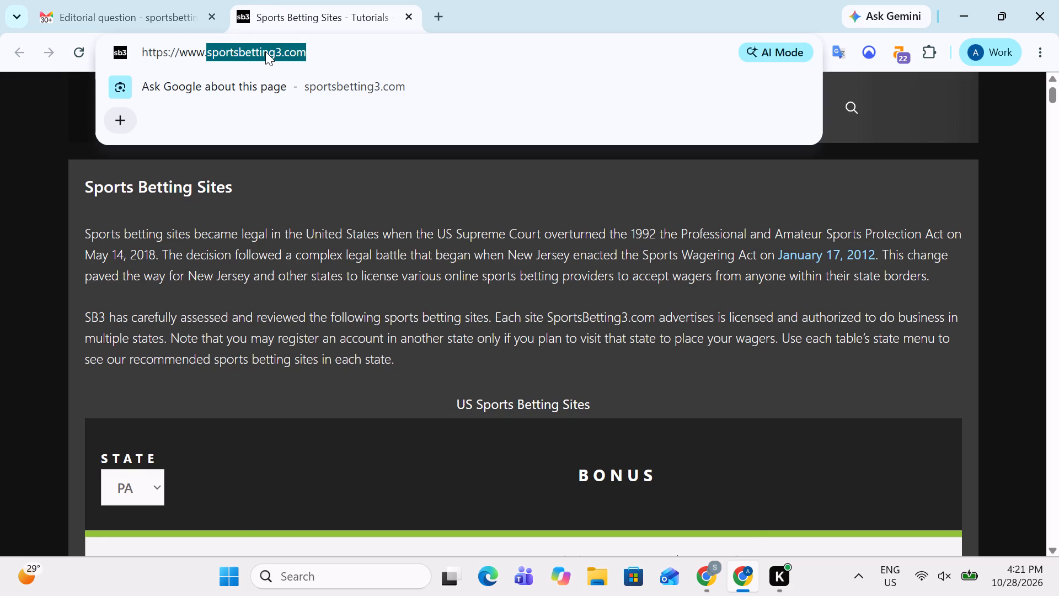
key("alt+Tab")
key("Down")
key("Return")
key("ctrl+v")
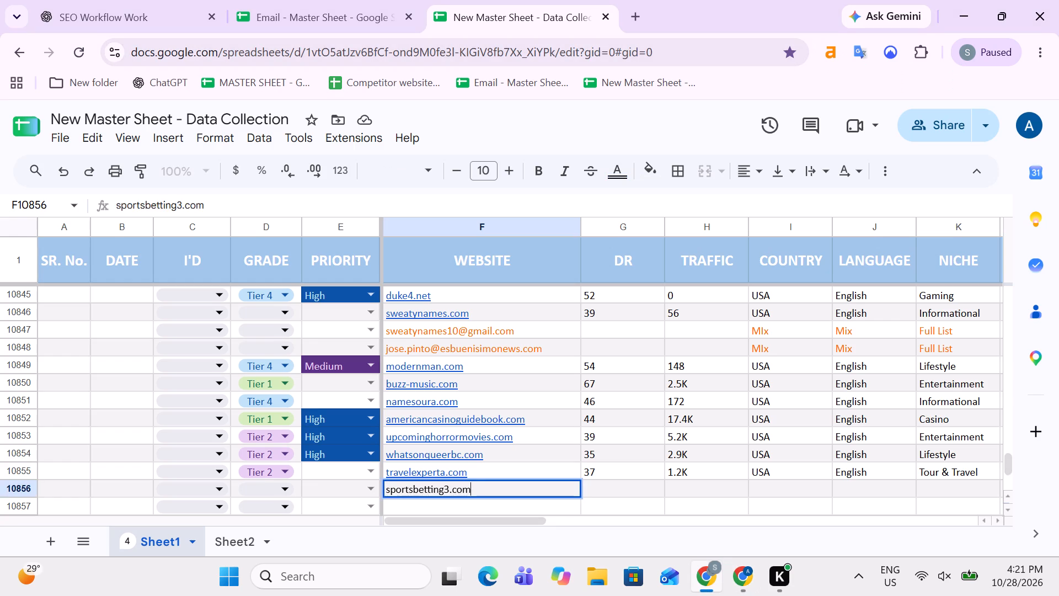
key("Tab")
Return to the sportsbetting3.com site, look over its content, and open its Ahrefs metrics.
key("alt+Tab")
scroll(425, 66, "down", 8)
scroll(561, 252, "down", 8)
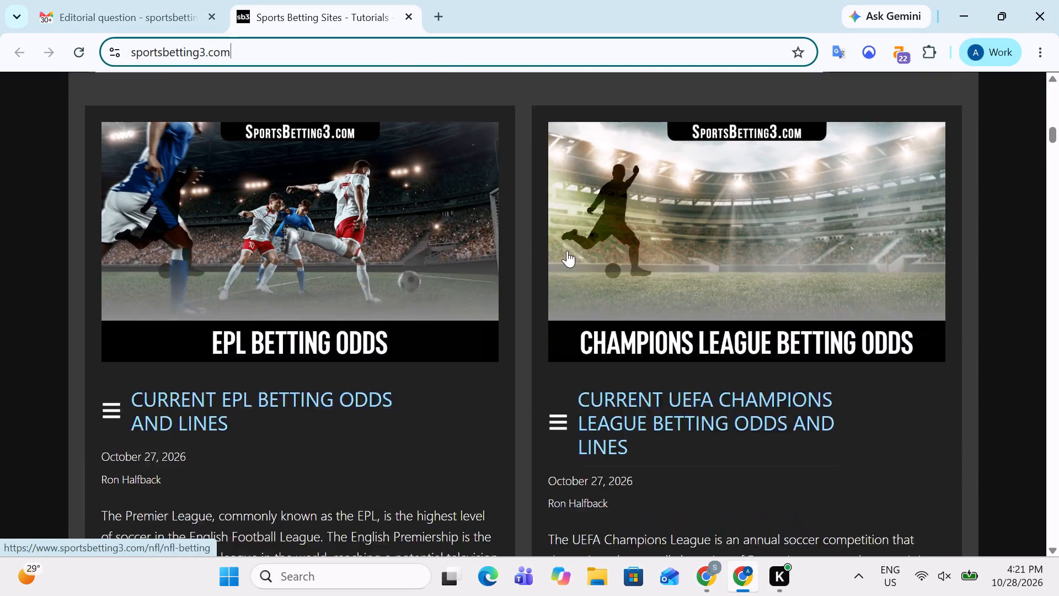
scroll(566, 249, "up", 17)
left_click(902, 51)
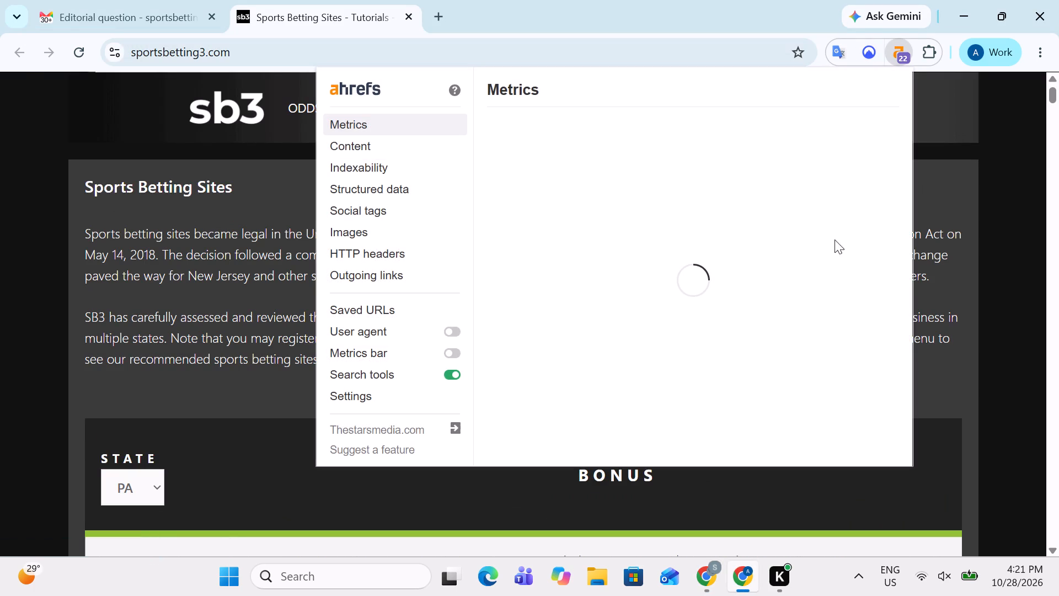
Switch to New Master Sheet - Data Collection and enter DR 22 and traffic 16.6K for sportsbetting3.com in row 10856.
key("alt+Tab")
type("22")
key("Right")
type("16.6K")
key("Right")
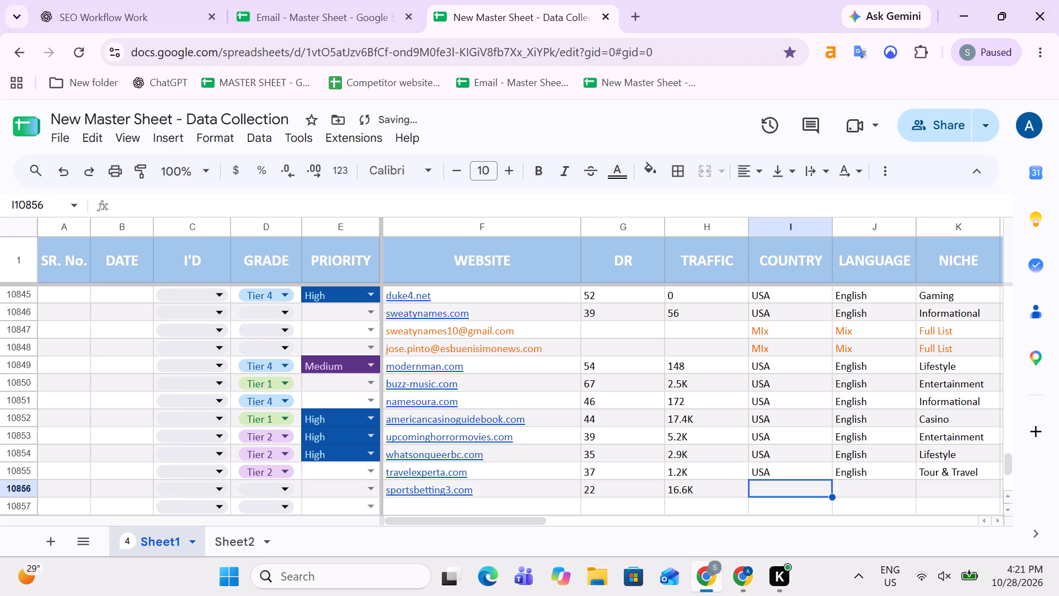
Fill in row 10856 with country USA, language English and niche Betting.
type("US")
key("Right")
type("En")
key("Right")
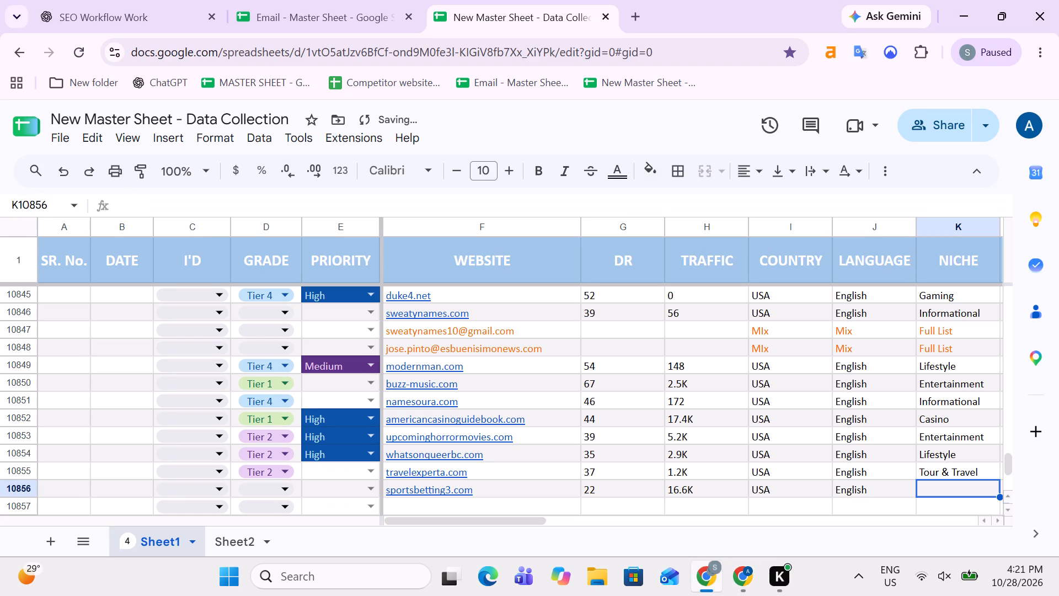
type("Bet")
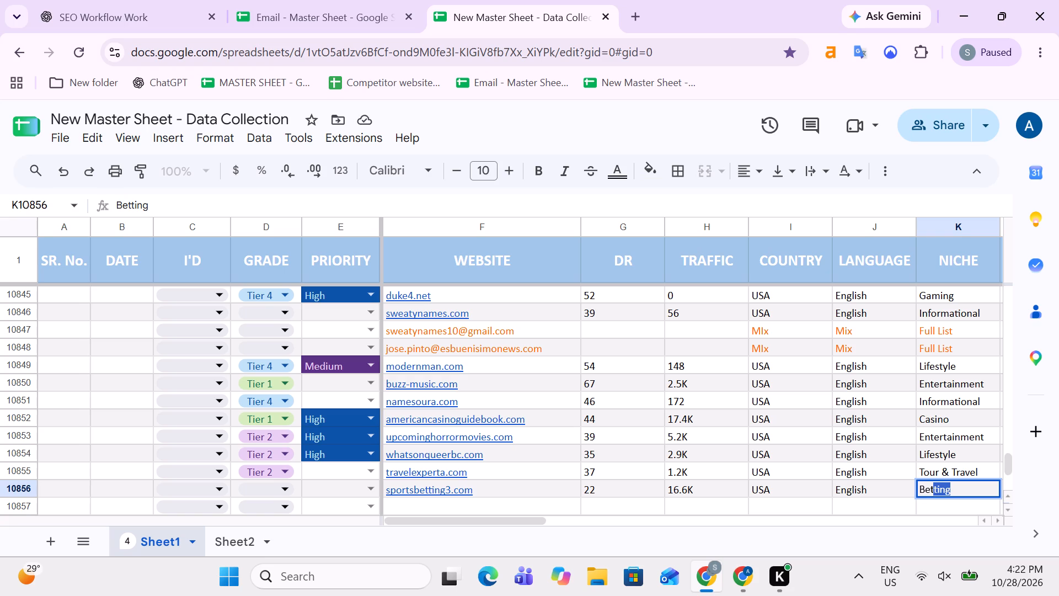
key("Tab")
key("Right")
key("Left")
key("Left")
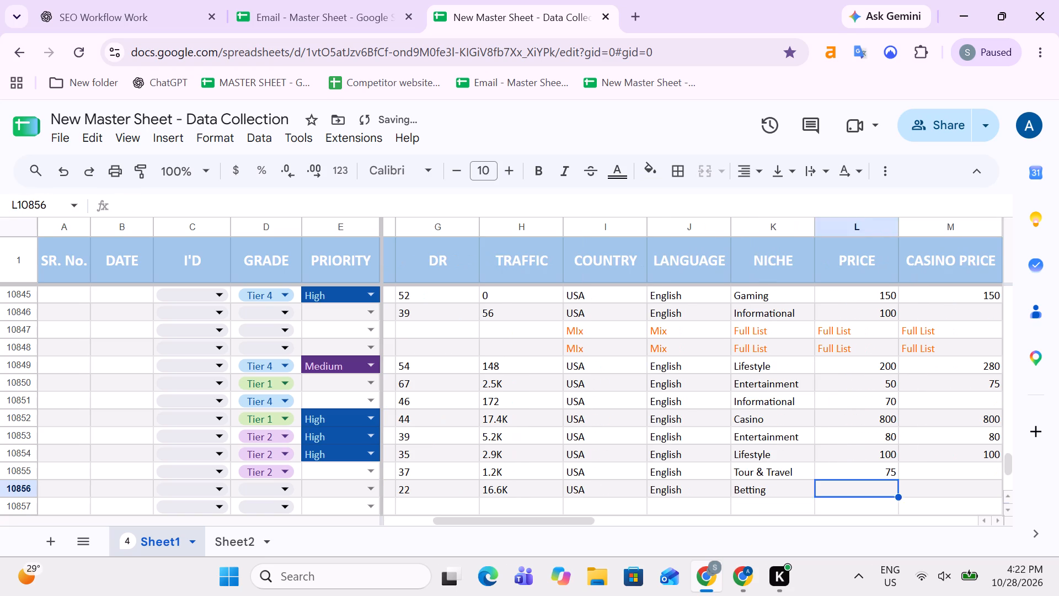
key("Right")
Switch to the sportsbetting3.com site and search it for Netbet.
key("alt+Tab")
left_click(0, 393)
scroll(670, 394, "up", 4)
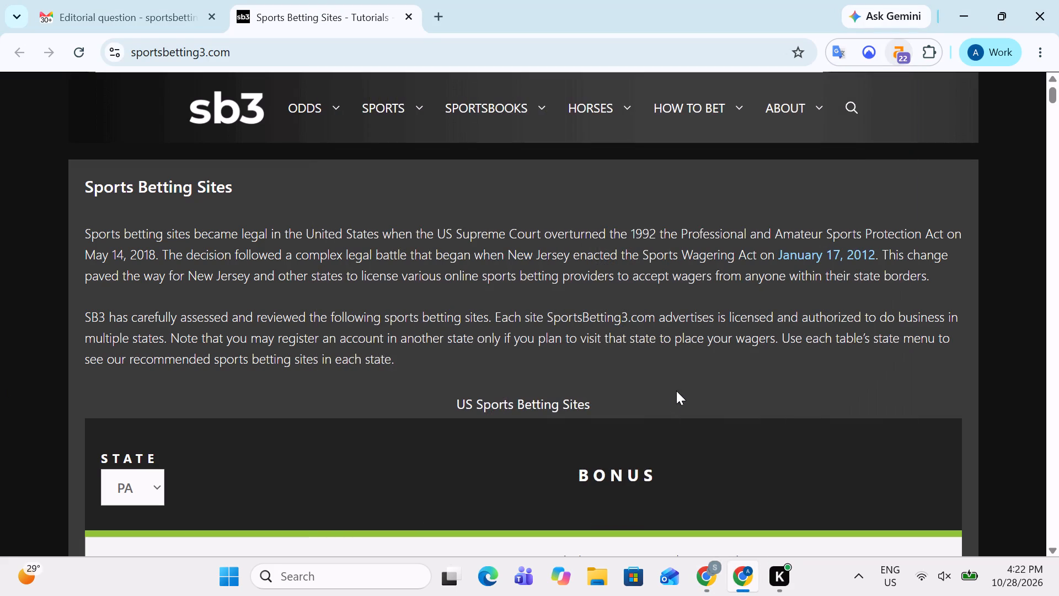
scroll(676, 391, "up", 1)
left_click(855, 114)
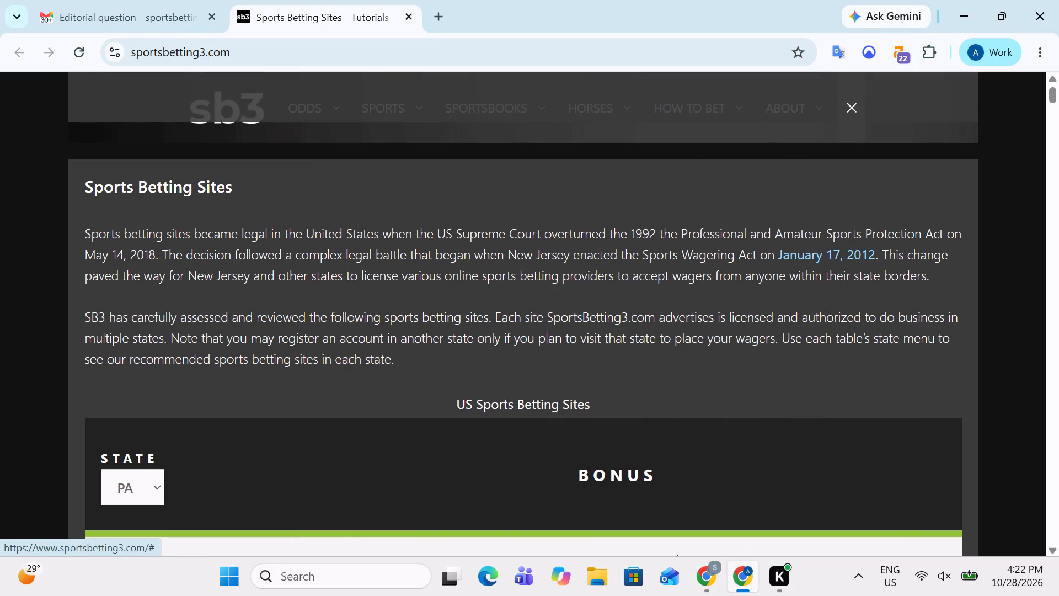
type("Netbet")
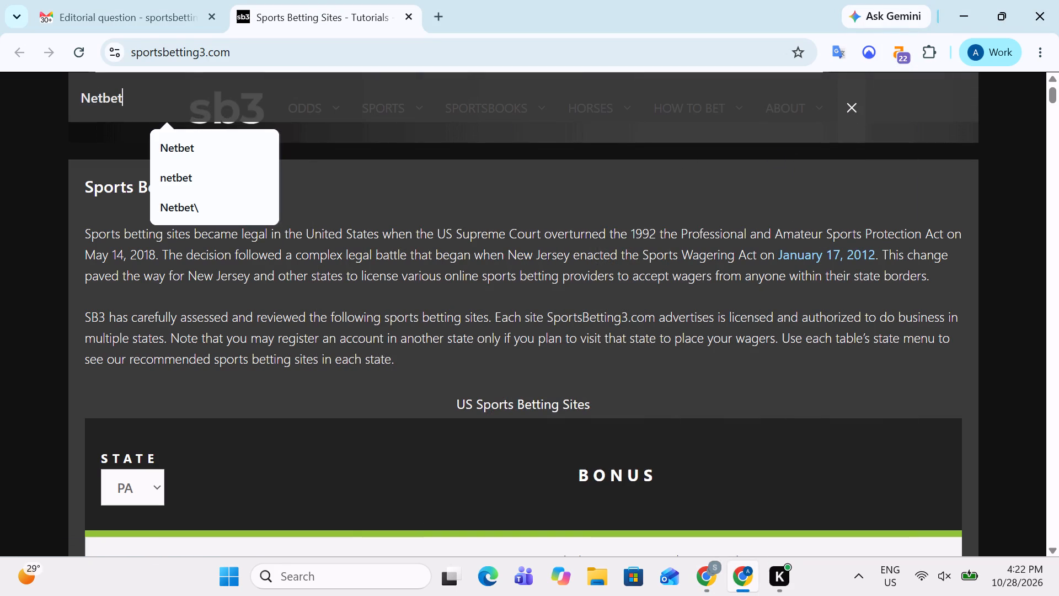
key("Return")
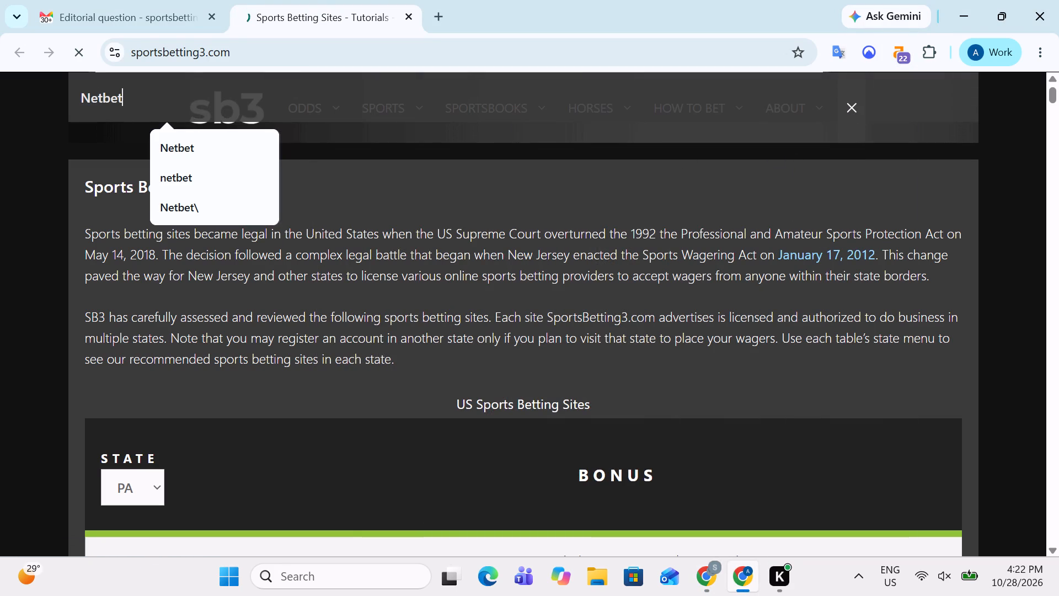
Open the article on the Irish Premier Division and Scottish Premier League from the Netbet results and check it for a NetBet link.
scroll(484, 155, "down", 2)
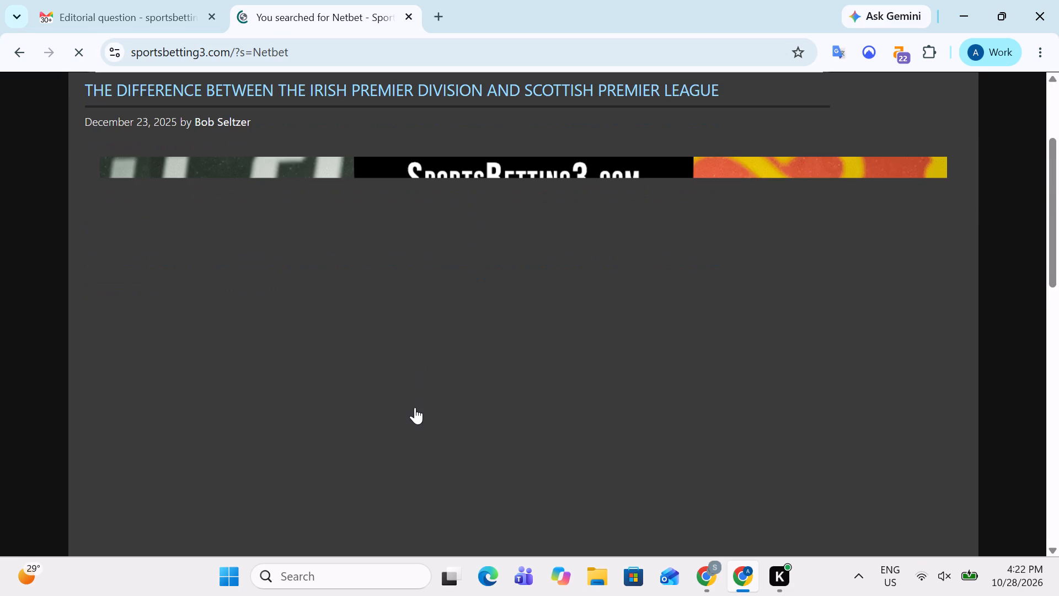
scroll(414, 412, "up", 1)
scroll(434, 213, "down", 6)
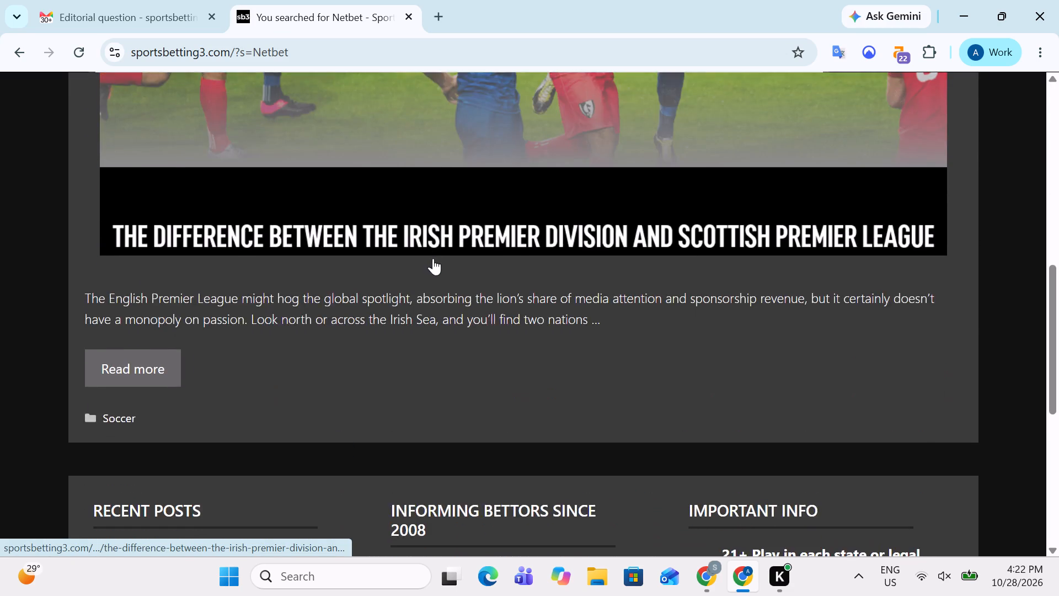
scroll(434, 253, "down", 8)
scroll(427, 268, "up", 12)
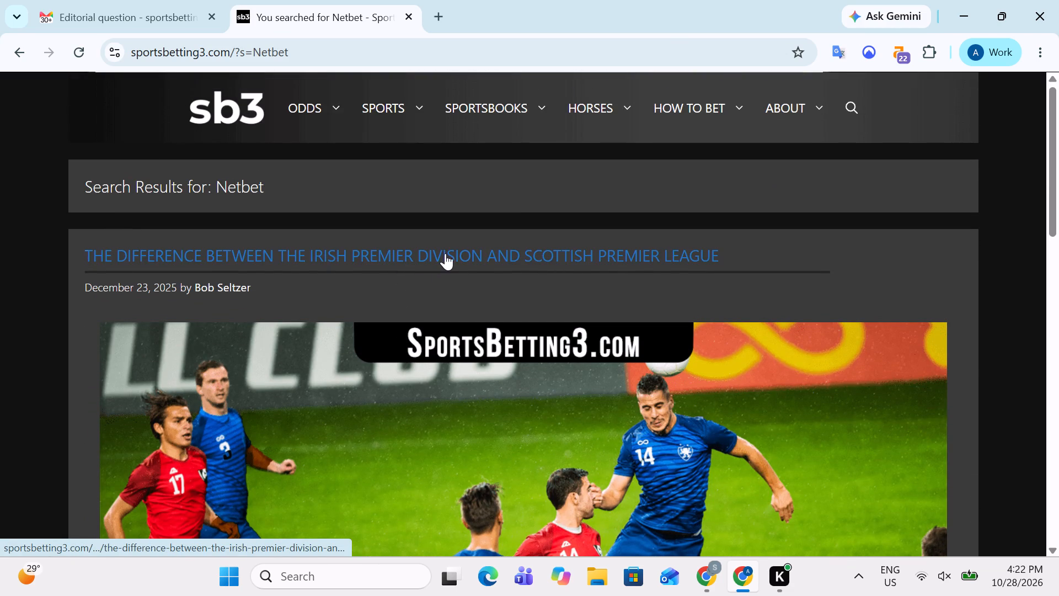
left_click(445, 253, "ctrl")
left_click(498, 0)
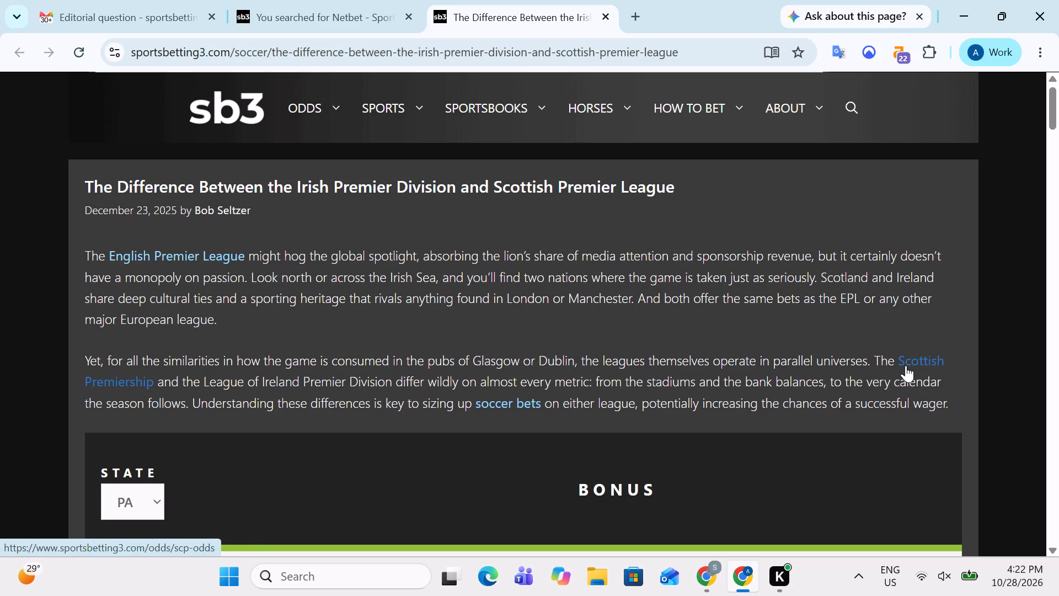
scroll(529, 289, "down", 5)
scroll(470, 372, "down", 1)
scroll(541, 358, "down", 2)
scroll(590, 363, "down", 4)
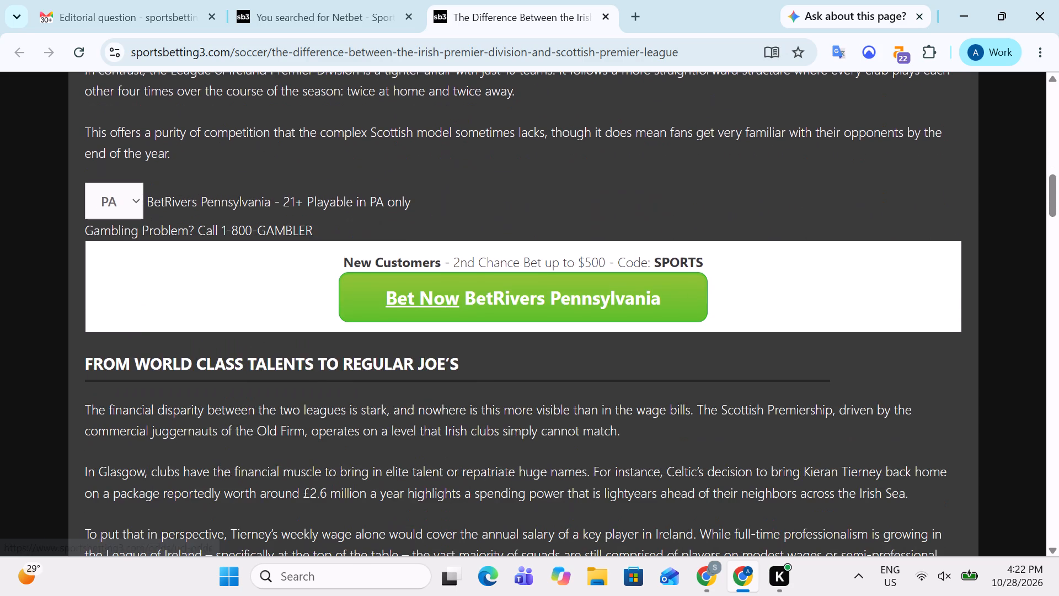
scroll(518, 341, "down", 2)
scroll(374, 316, "down", 8)
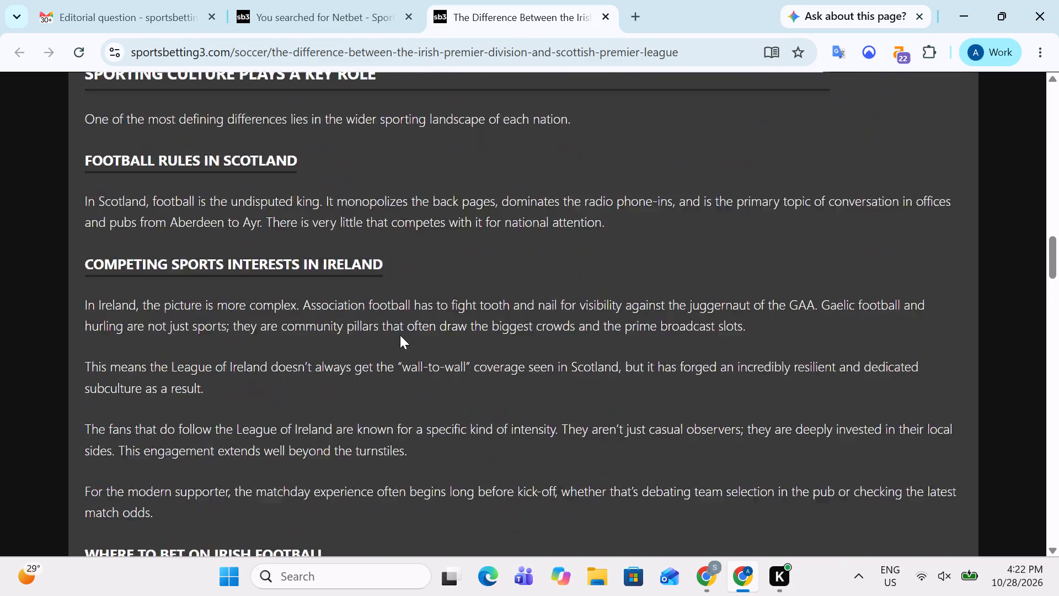
scroll(400, 335, "down", 1)
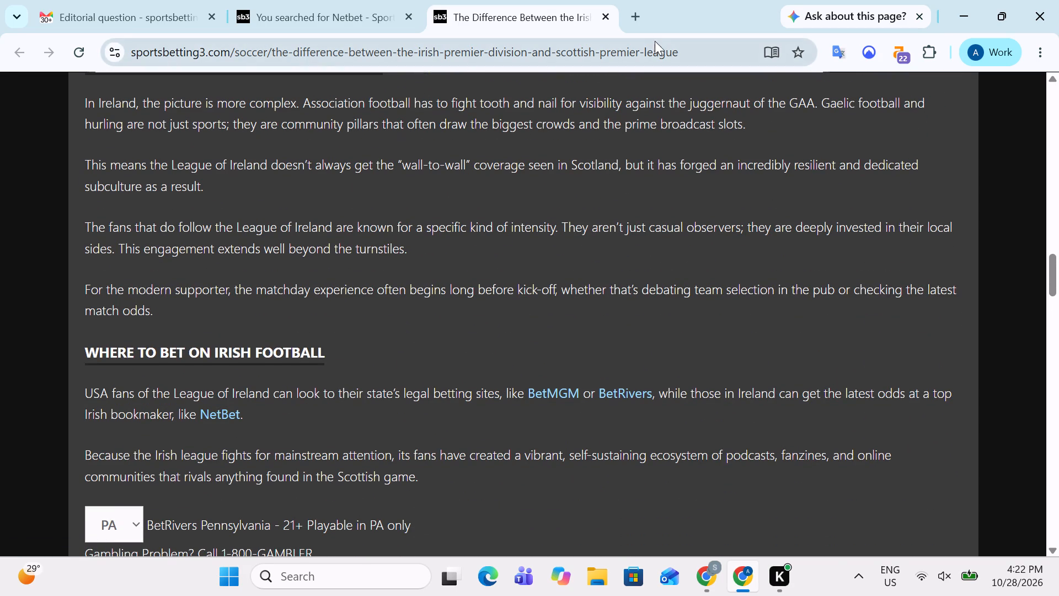
left_click(602, 14)
Close the Netbet search results and return to the sportsbetting3.com email to review its Editorial Guidelines on links.
scroll(497, 364, "down", 5)
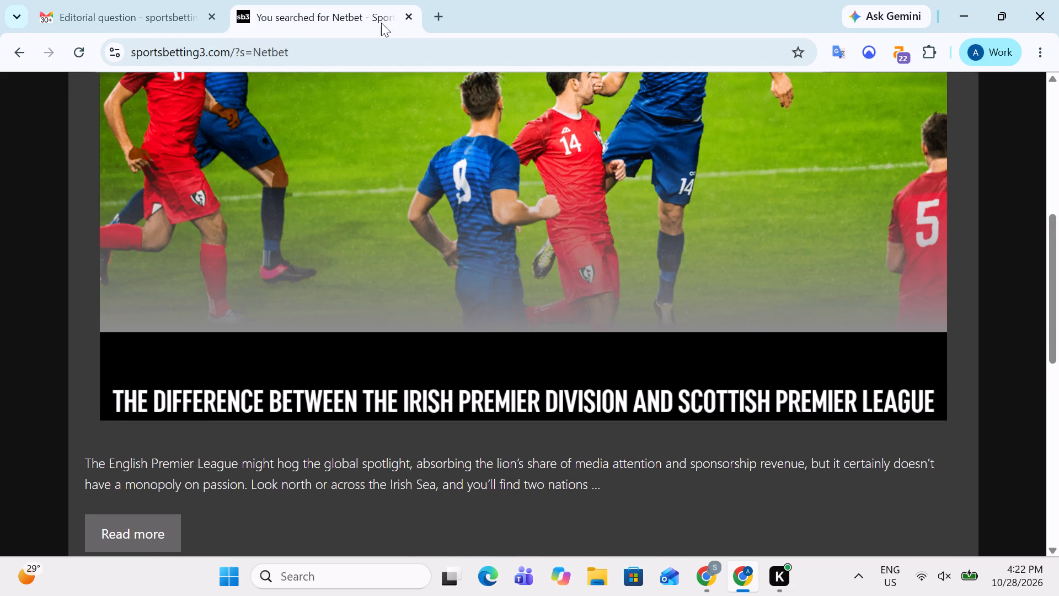
left_click(401, 19)
left_click(415, 23)
left_click(409, 16)
scroll(401, 330, "down", 3)
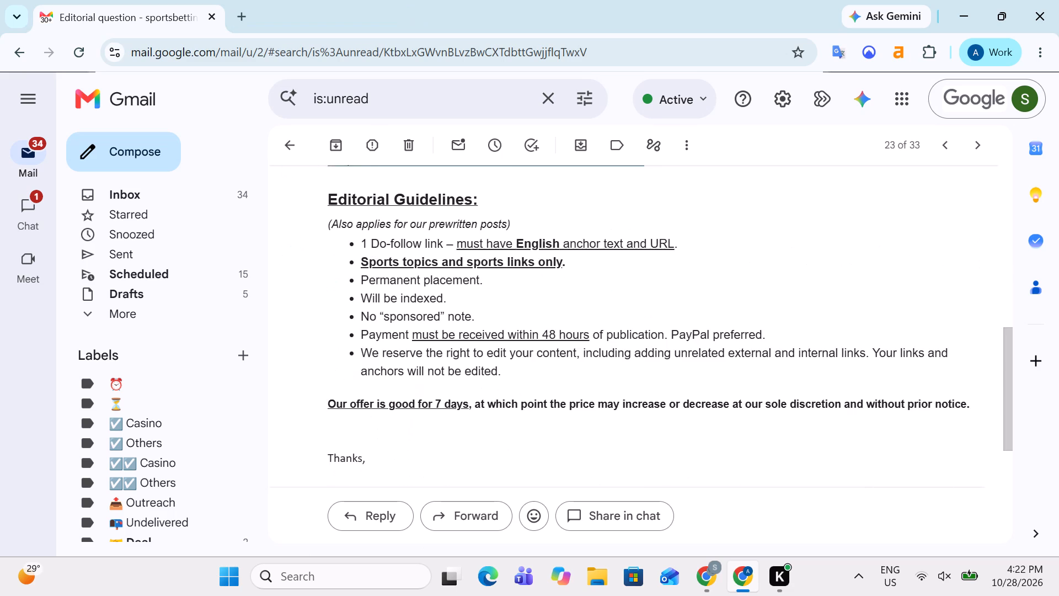
scroll(408, 329, "up", 3)
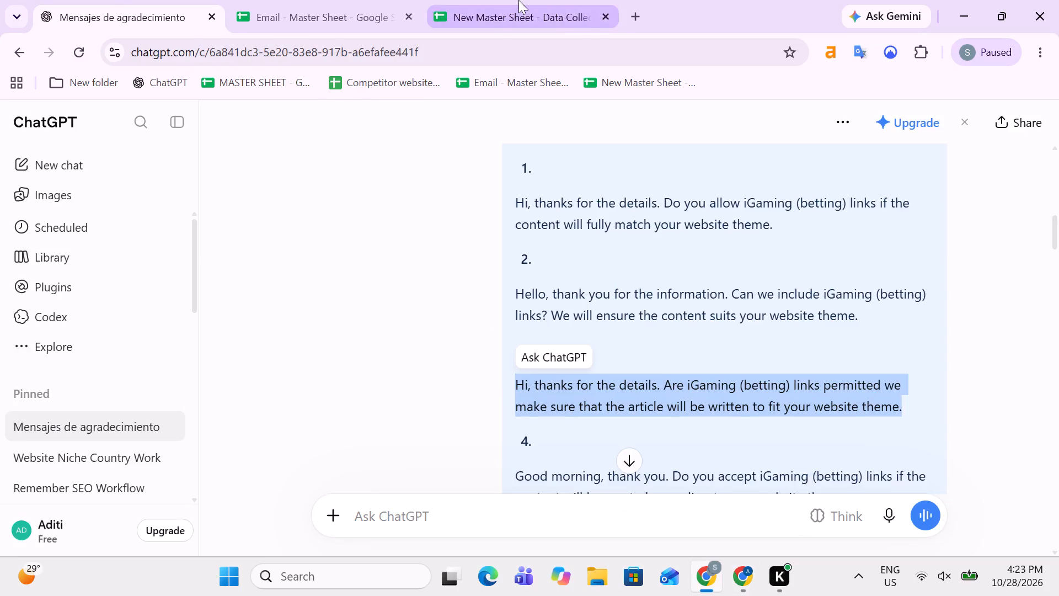
left_click(518, 0)
key("Right")
key("Right")
key("Right")
key("Right")
key("Left")
key("Left")
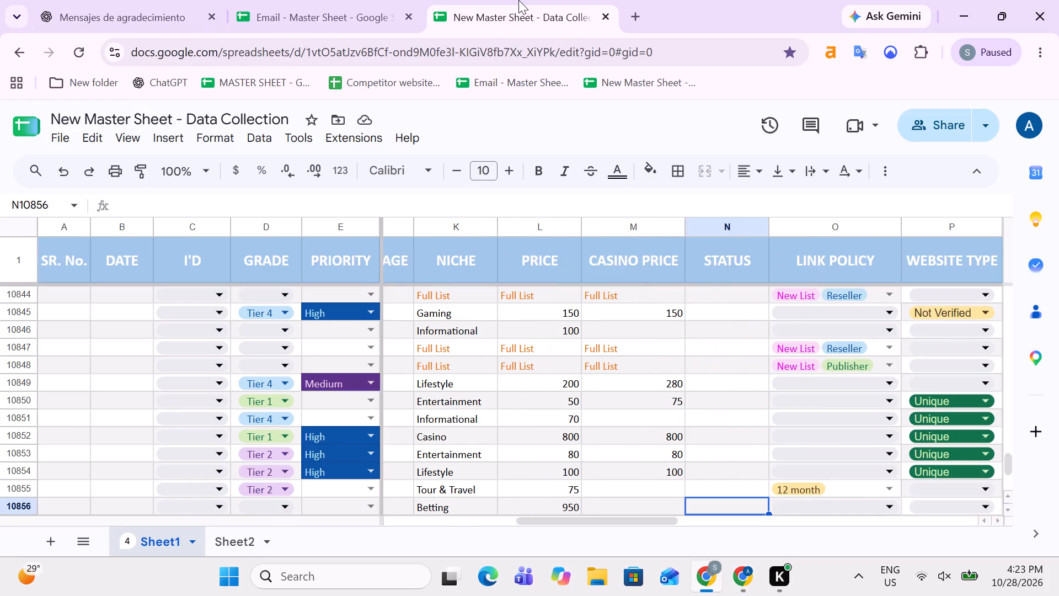
key("Right")
key("Right")
key("Right")
key("alt+Tab")
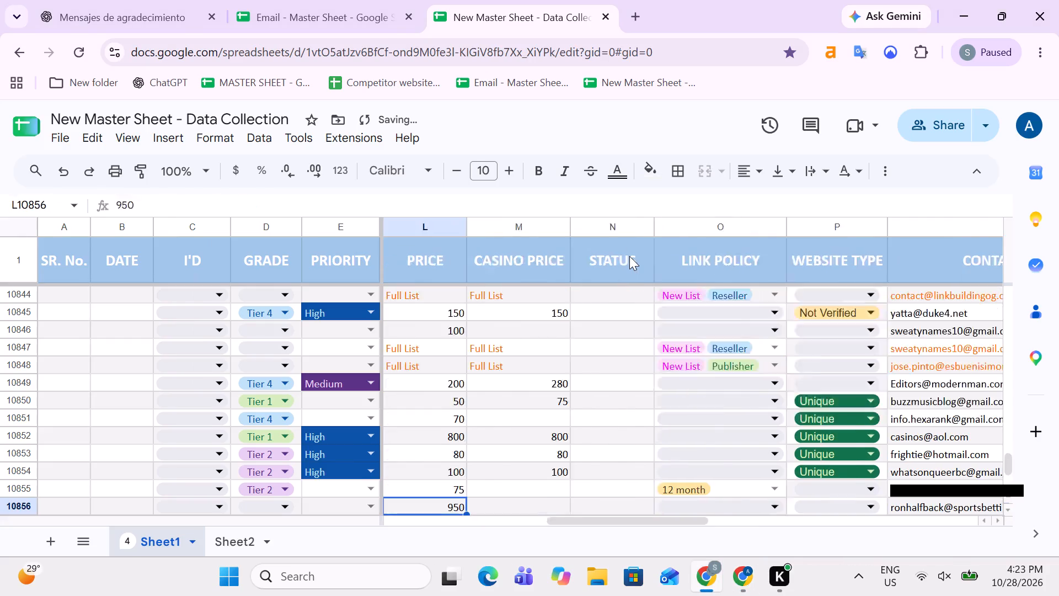
key("Right")
key("Right")
key("Right")
key("Right")
key("Right")
key("Down")
key("Down")
key("Down")
key("Down")
key("Down")
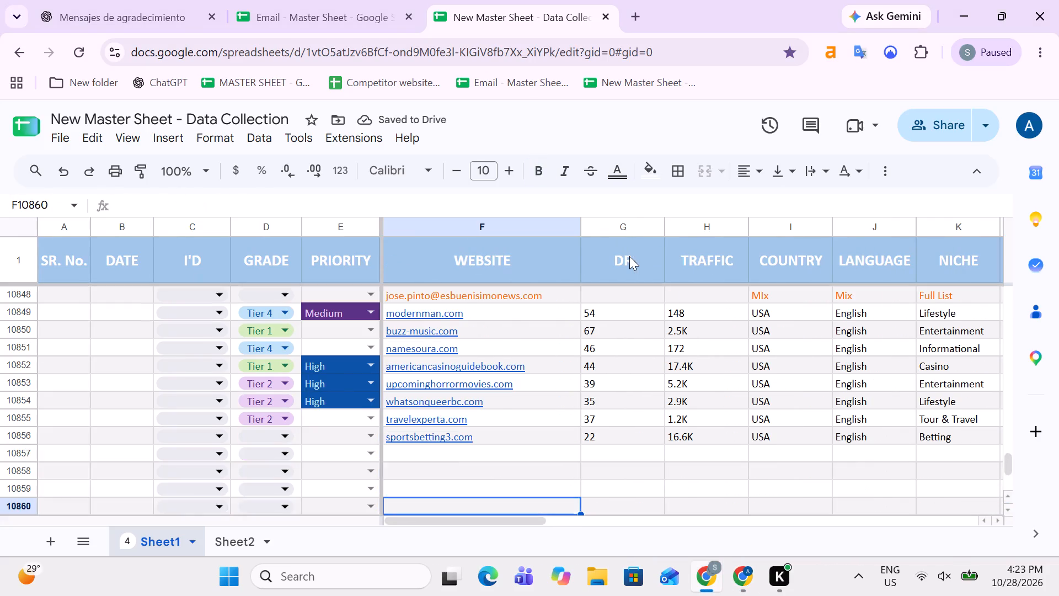
key("Up")
key("Up")
key("Up")
key("Up")
key("Up")
key("Left")
key("Left")
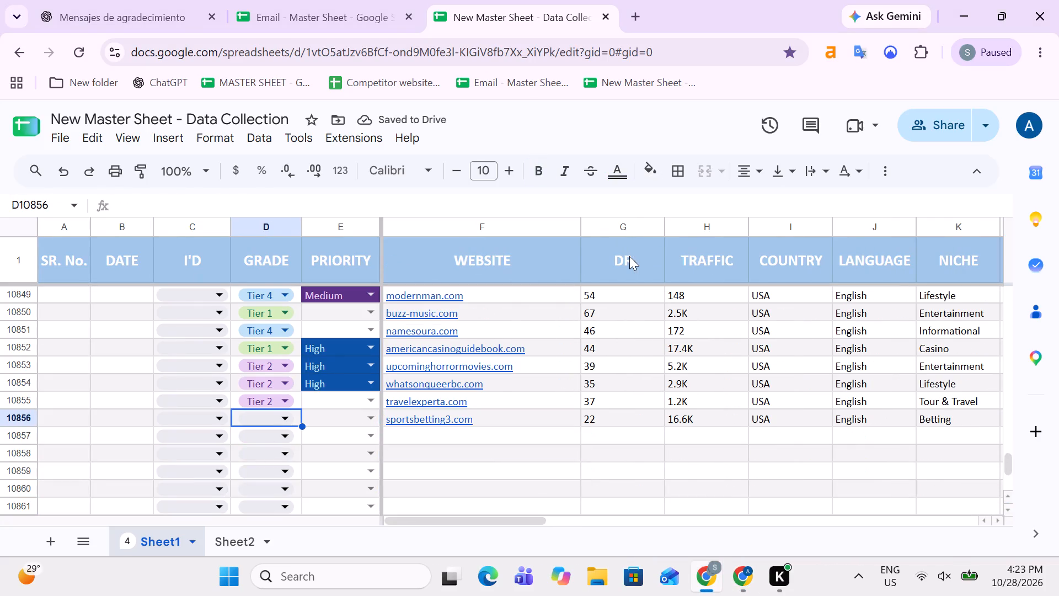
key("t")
key("Up")
key("Up")
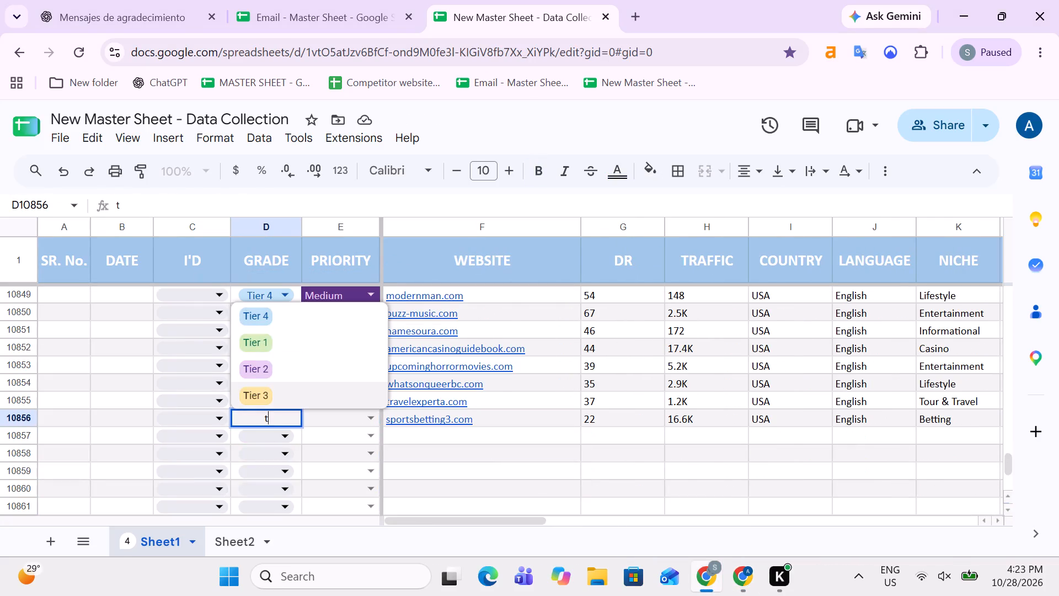
key("Up")
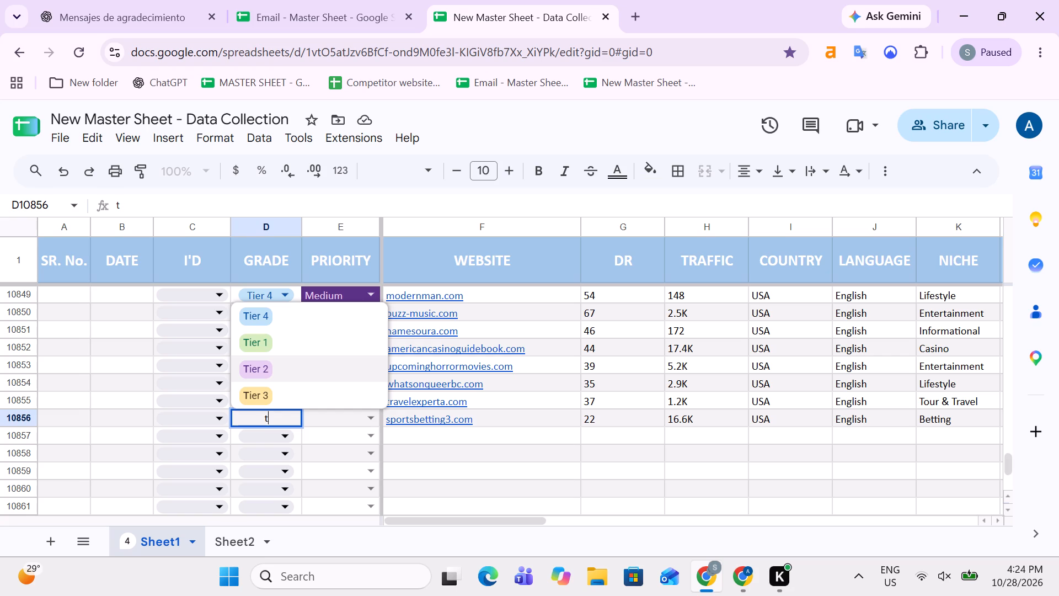
key("Return")
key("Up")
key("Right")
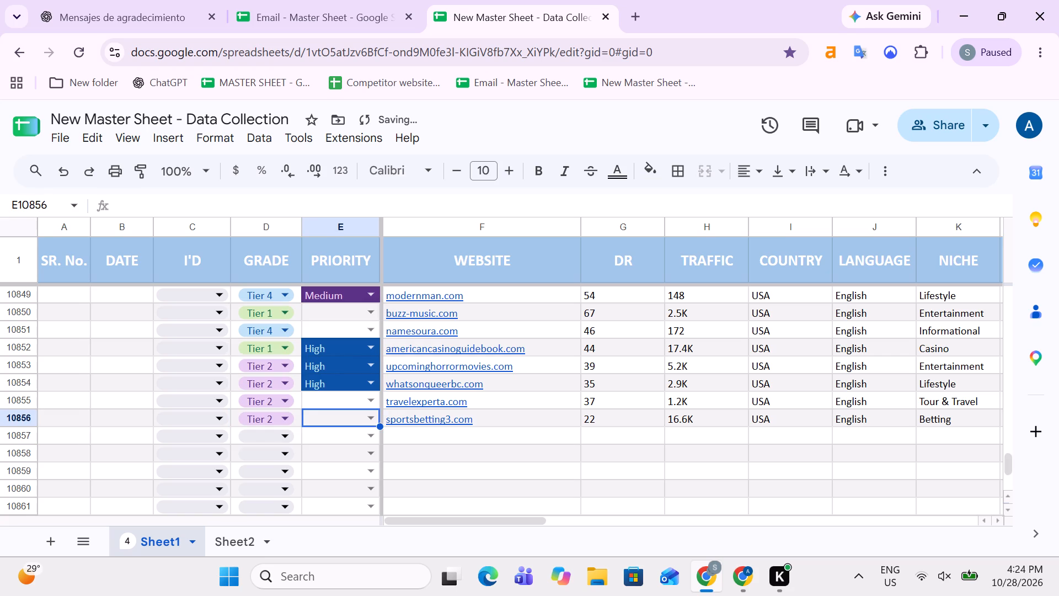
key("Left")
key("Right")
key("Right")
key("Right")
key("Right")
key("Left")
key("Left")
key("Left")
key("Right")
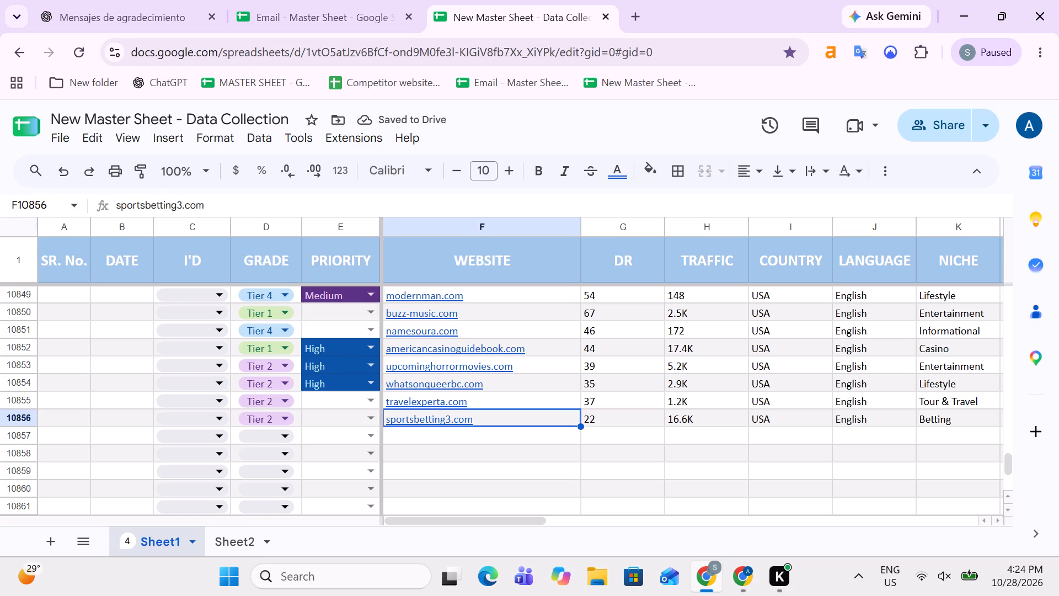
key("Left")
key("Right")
key("alt+Tab")
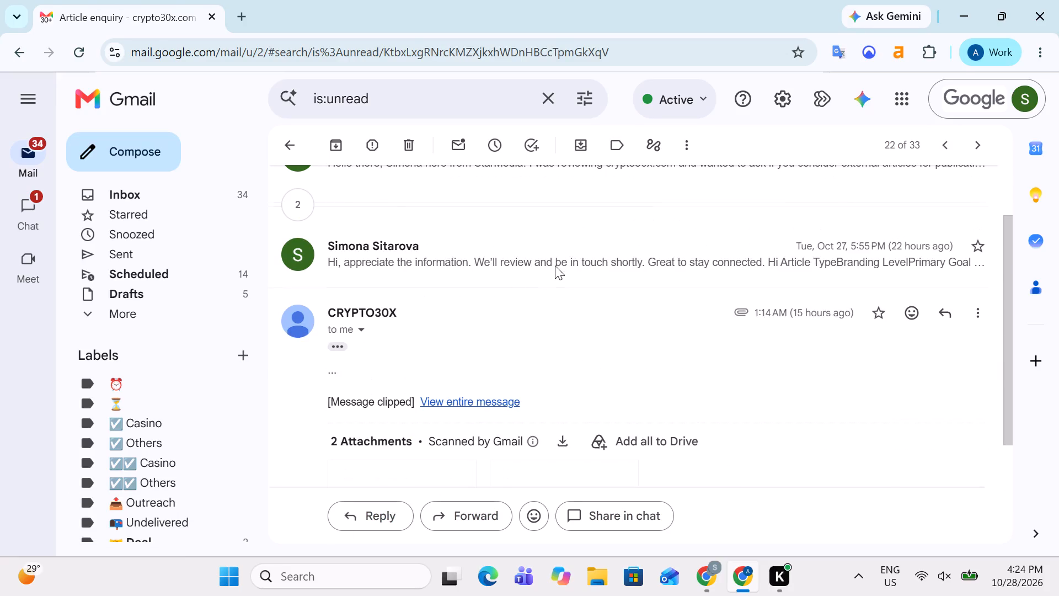
scroll(570, 307, "down", 20)
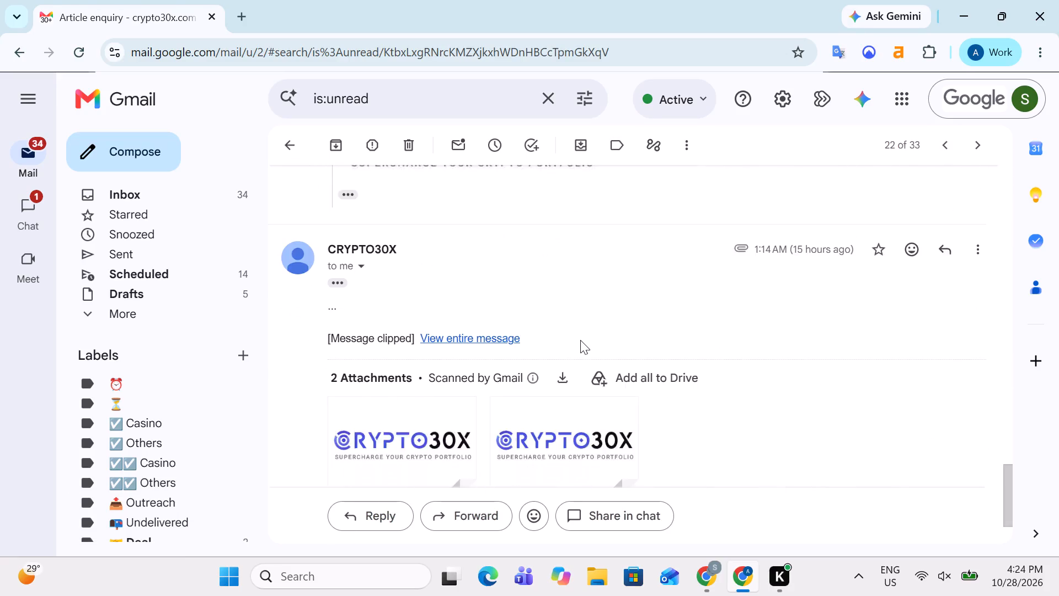
scroll(580, 340, "down", 5)
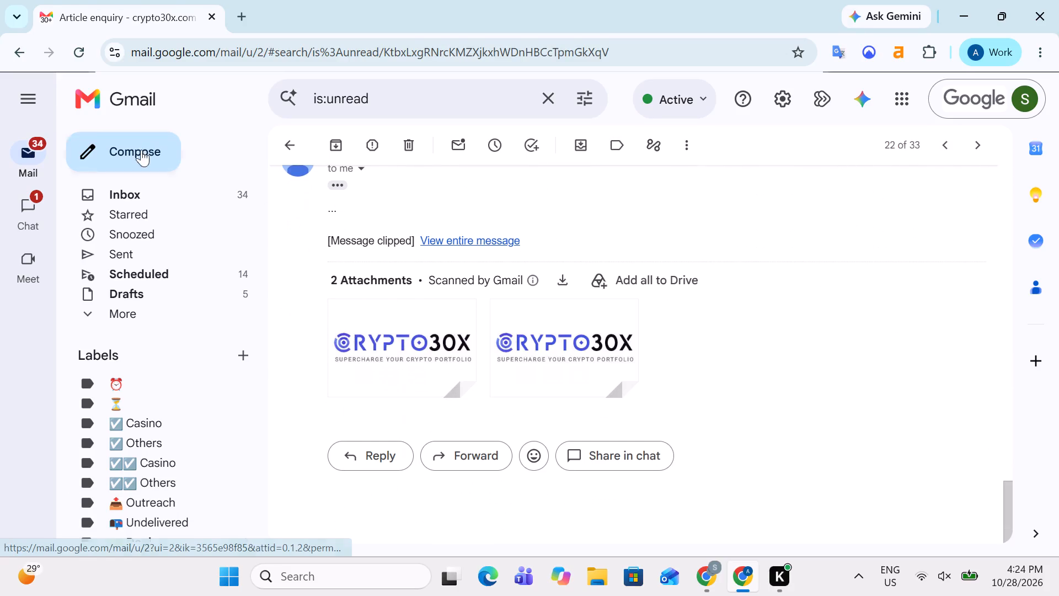
left_click(332, 182)
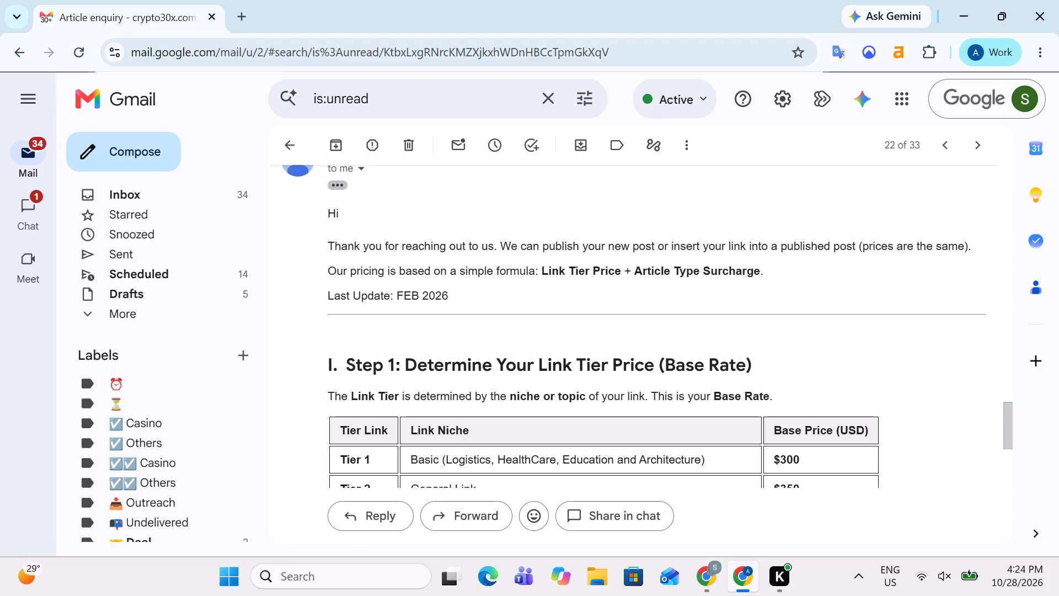
scroll(518, 274, "up", 20)
scroll(518, 274, "up", 20)
scroll(518, 274, "up", 2)
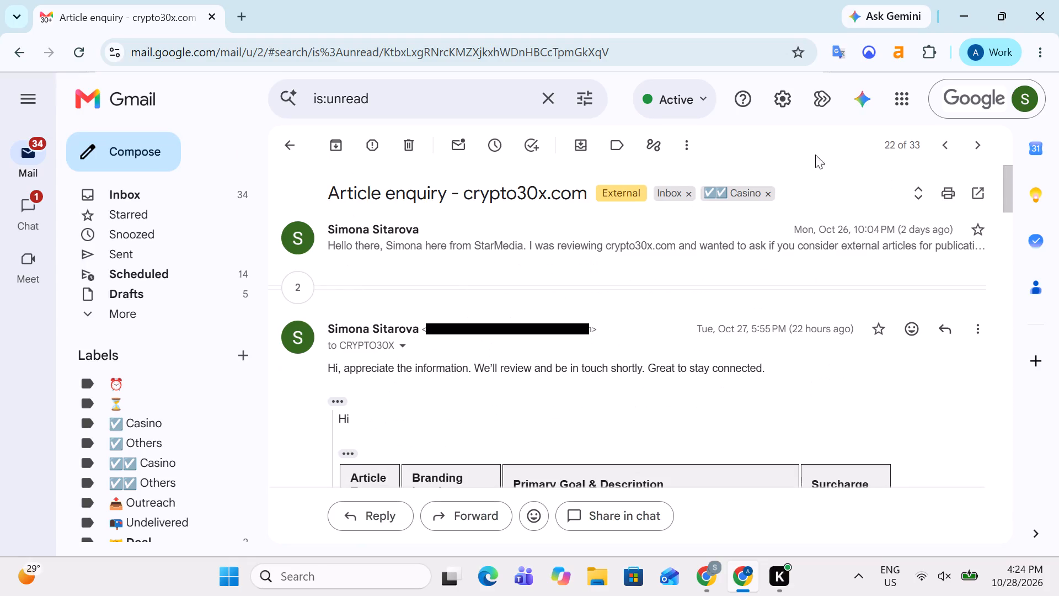
Go to the adjacent unread thread about taylorholmes.com, read the guest post offer and open the linked website in a new tab.
left_click(938, 146)
scroll(569, 318, "down", 2)
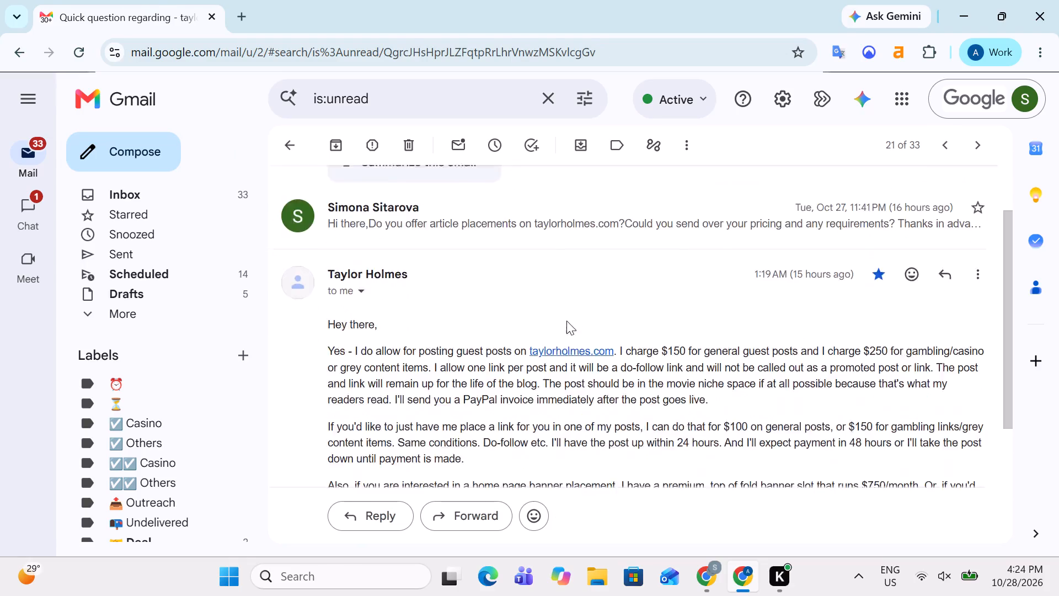
scroll(566, 321, "down", 1)
scroll(559, 335, "up", 2)
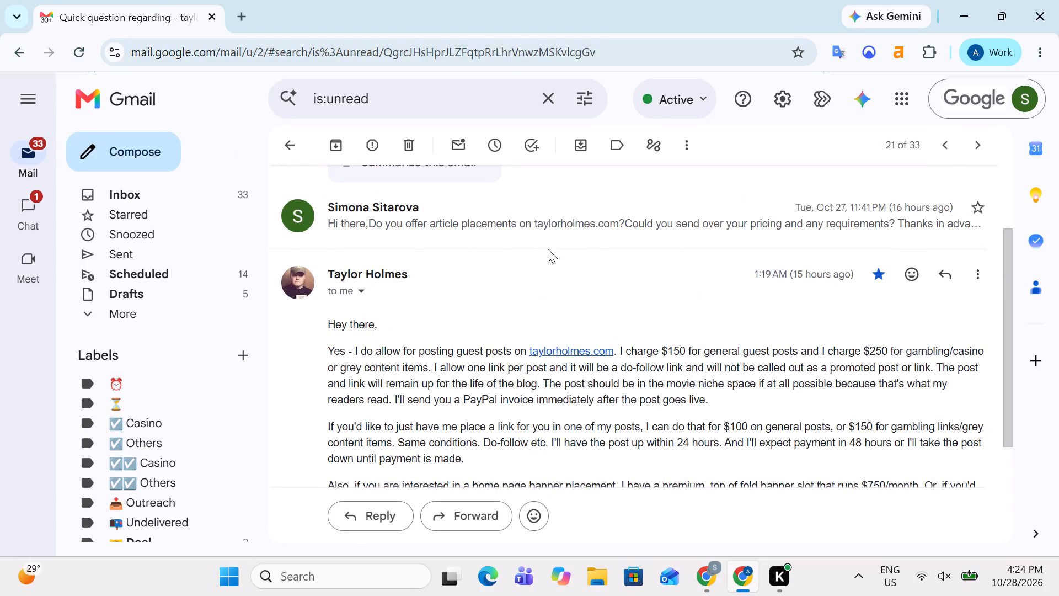
left_click(544, 242)
left_click(558, 260, "ctrl")
scroll(561, 355, "down", 3)
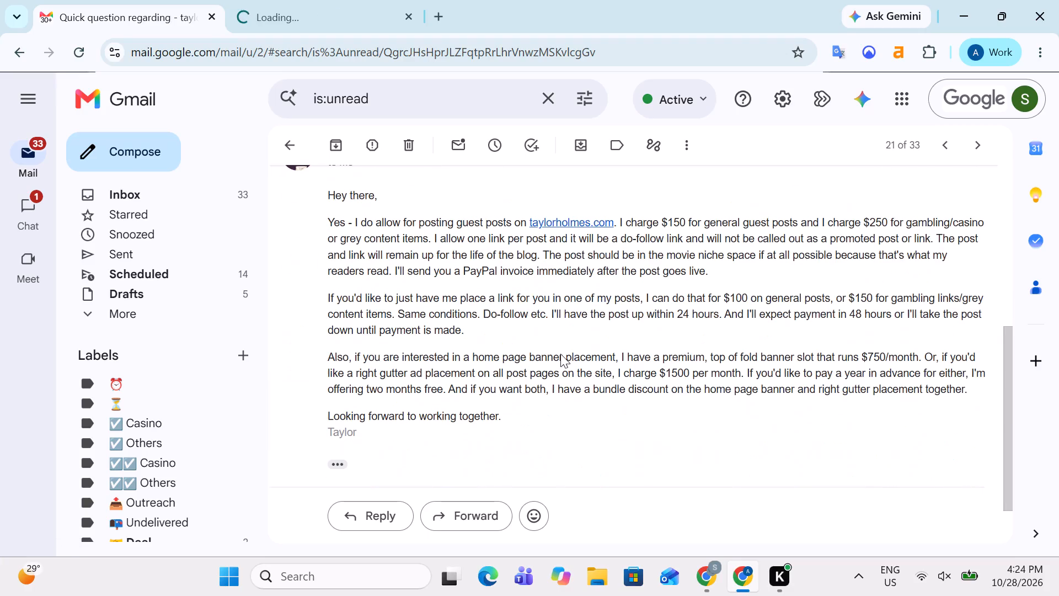
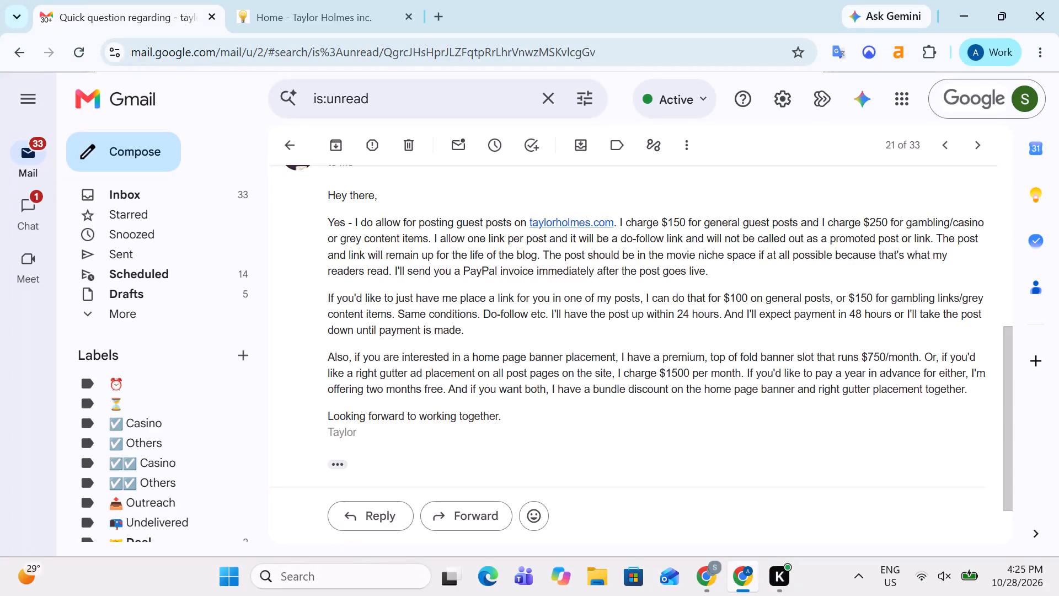
Copy the taylorholmes.com address from the opened site into the website column of row 10857 in the master sheet.
scroll(510, 353, "down", 1)
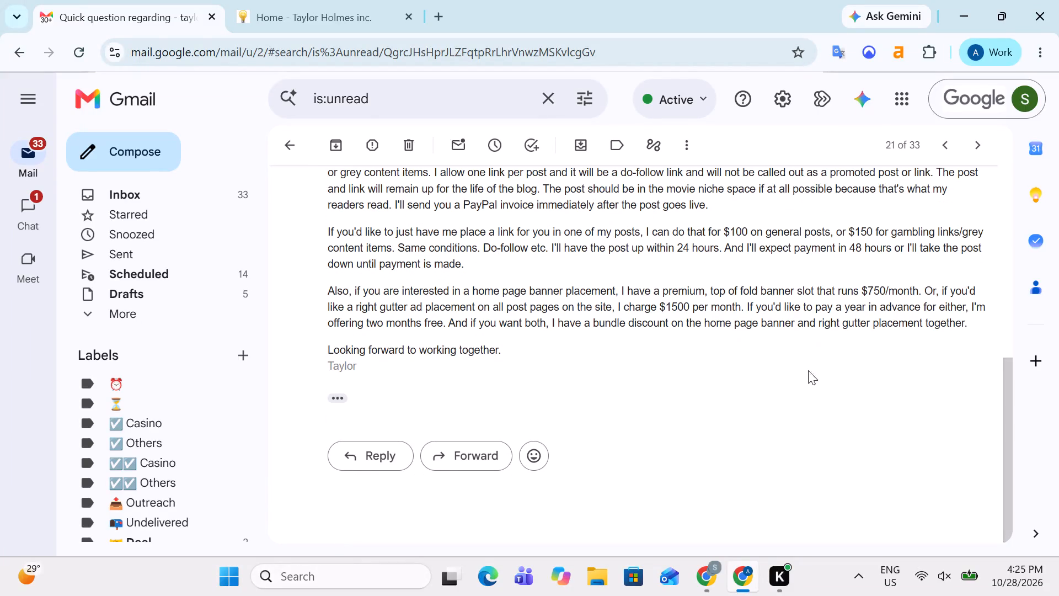
scroll(685, 392, "up", 5)
left_click(317, 0)
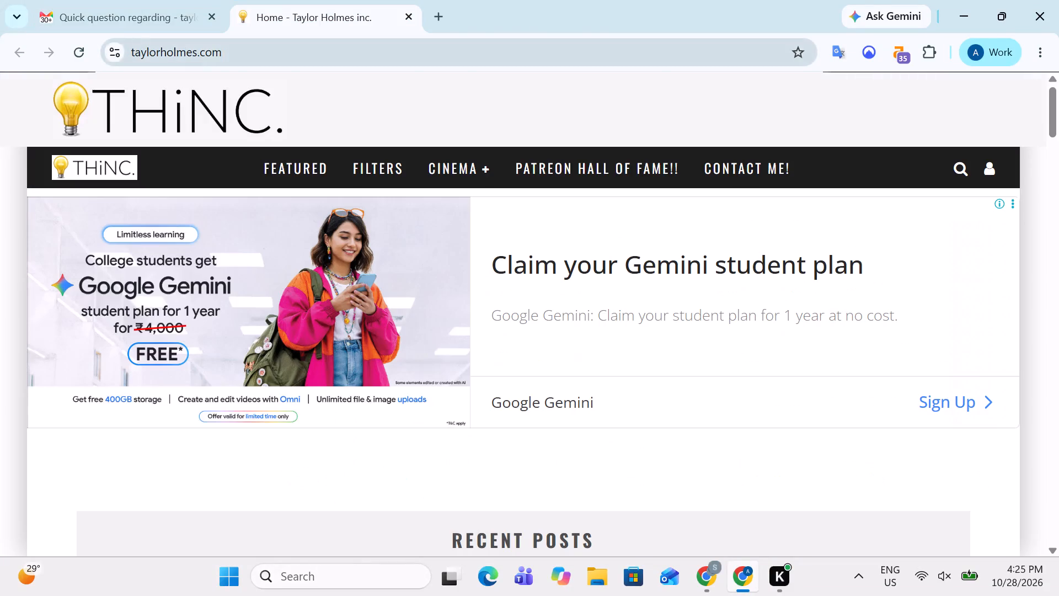
left_click(265, 49)
left_click_drag(265, 49, 225, 54)
key("ctrl+c")
key("ctrl+c")
key("alt+Tab")
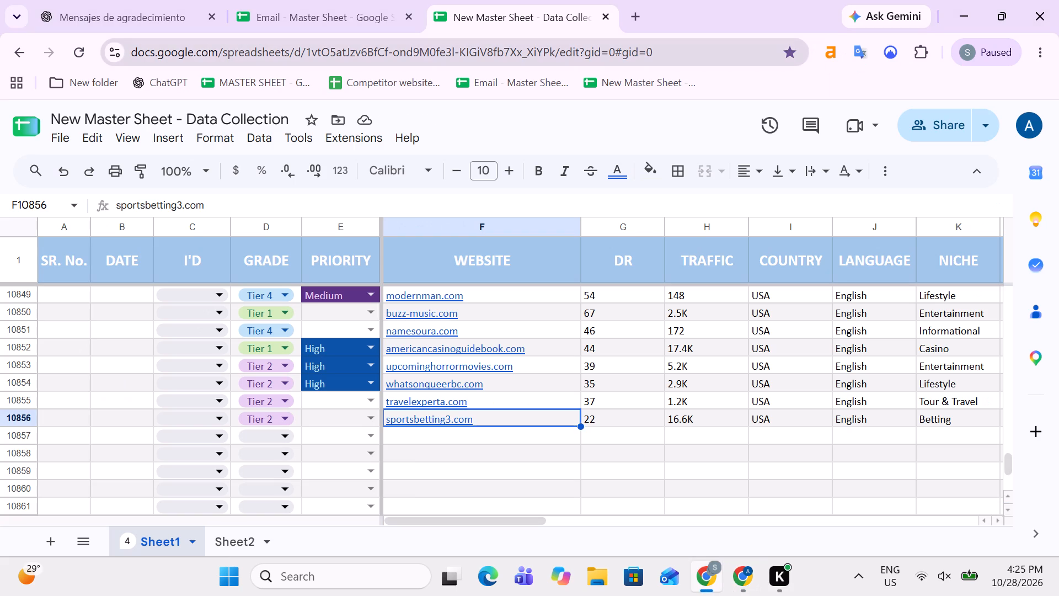
key("Down")
key("Return")
key("ctrl+v")
key("Tab")
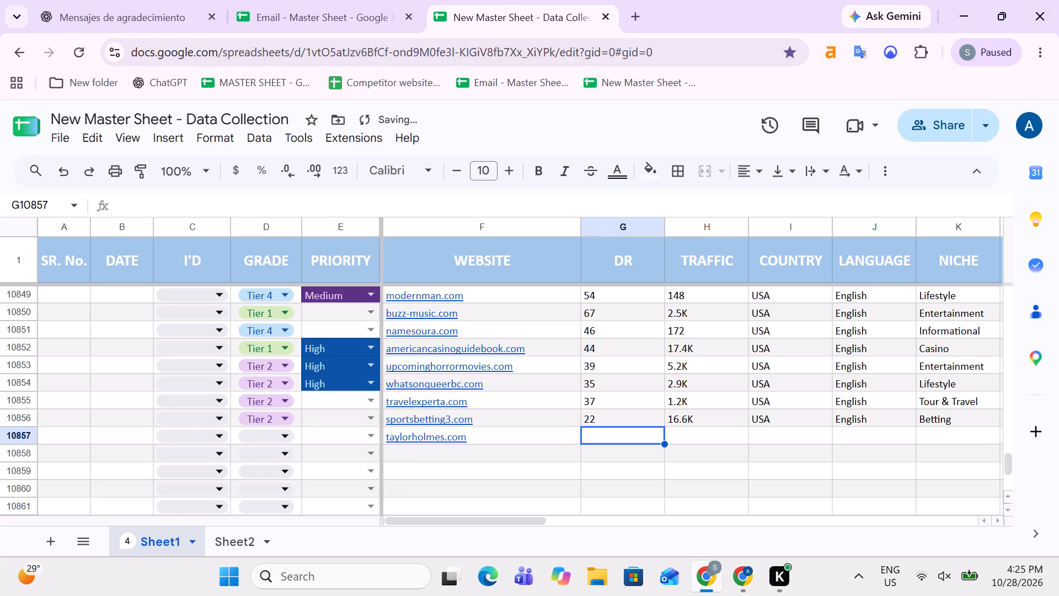
Check the taylorholmes.com site and its metrics, and enter DR 35 and traffic 7.7K in row 10857.
key("alt+Tab")
scroll(330, 177, "down", 5)
scroll(757, 324, "down", 5)
scroll(698, 372, "down", 6)
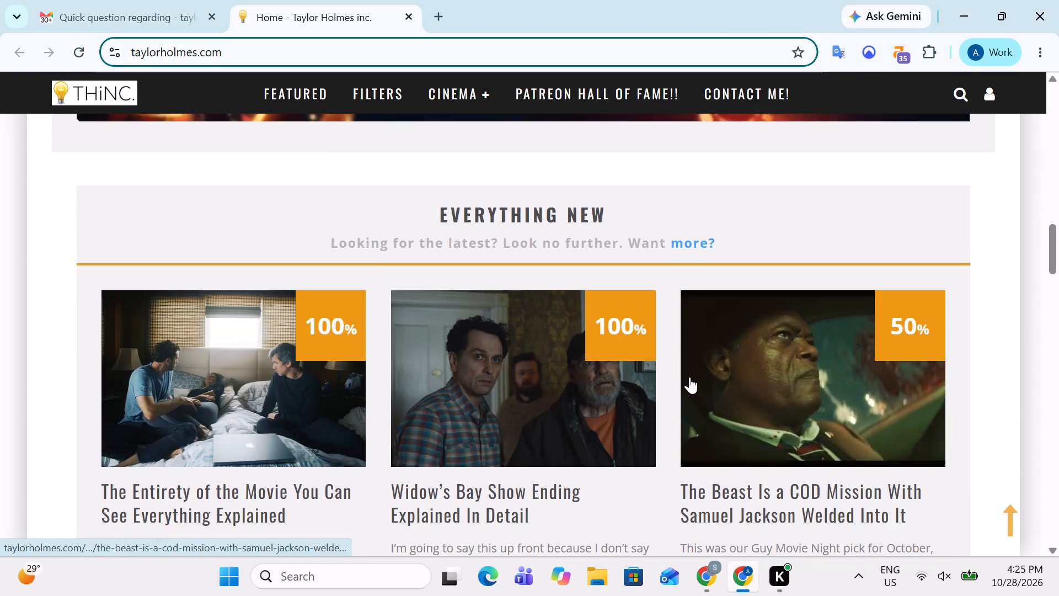
scroll(687, 377, "up", 13)
left_click(899, 70)
left_click(903, 59)
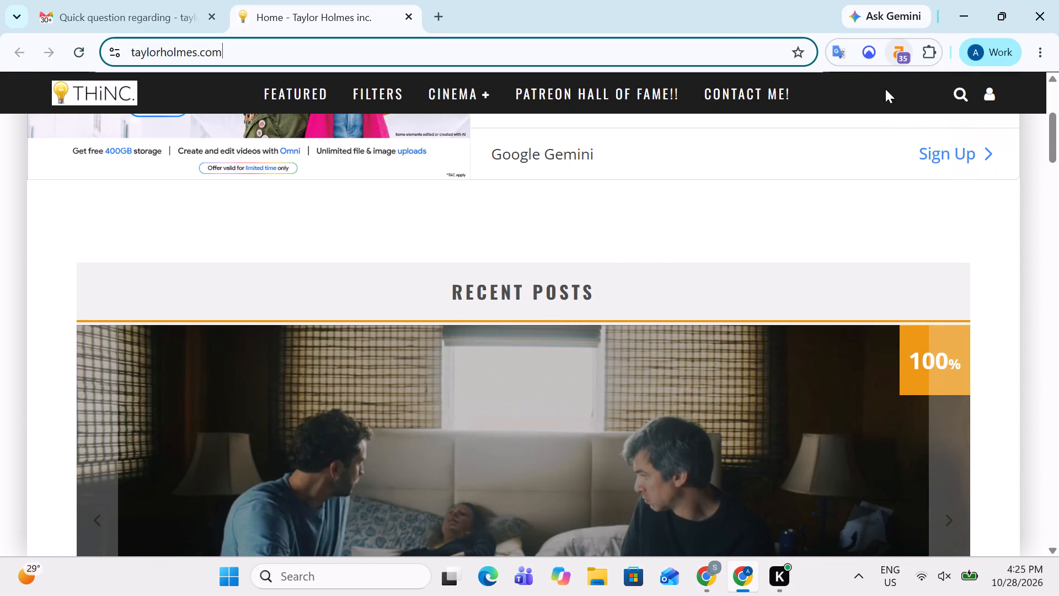
key("alt+Tab")
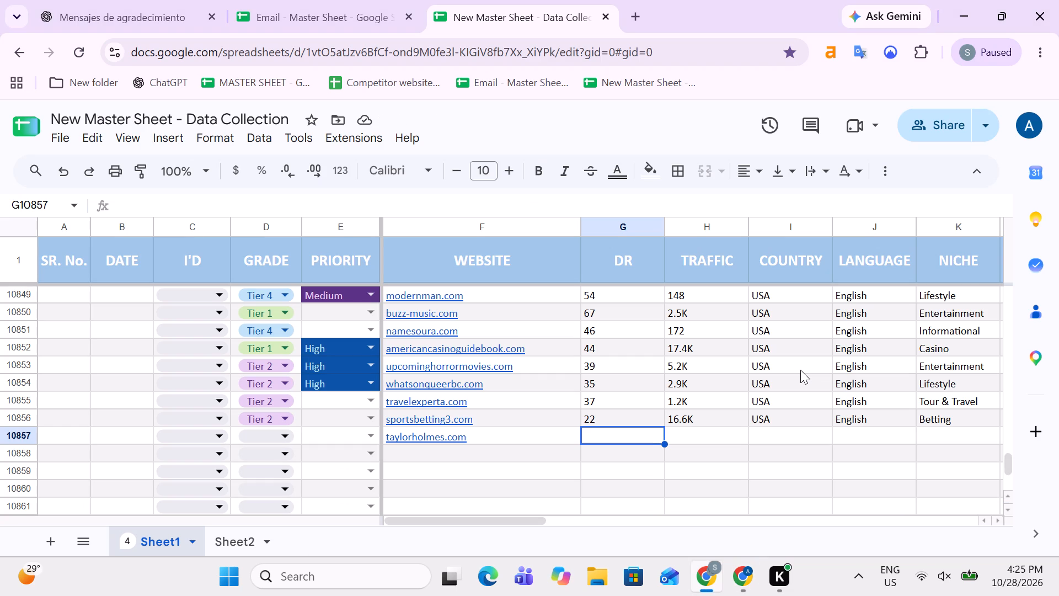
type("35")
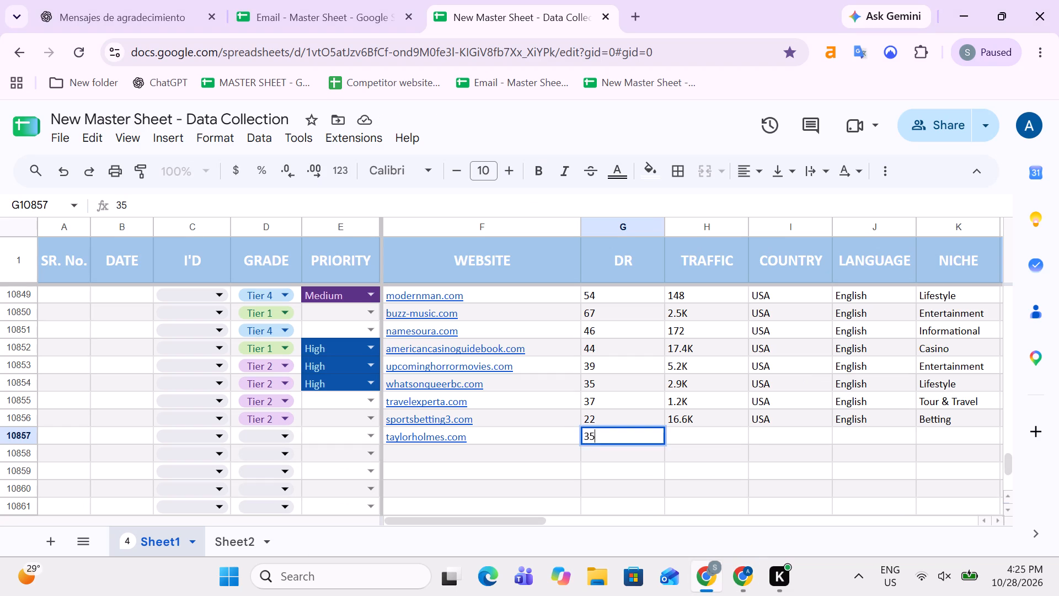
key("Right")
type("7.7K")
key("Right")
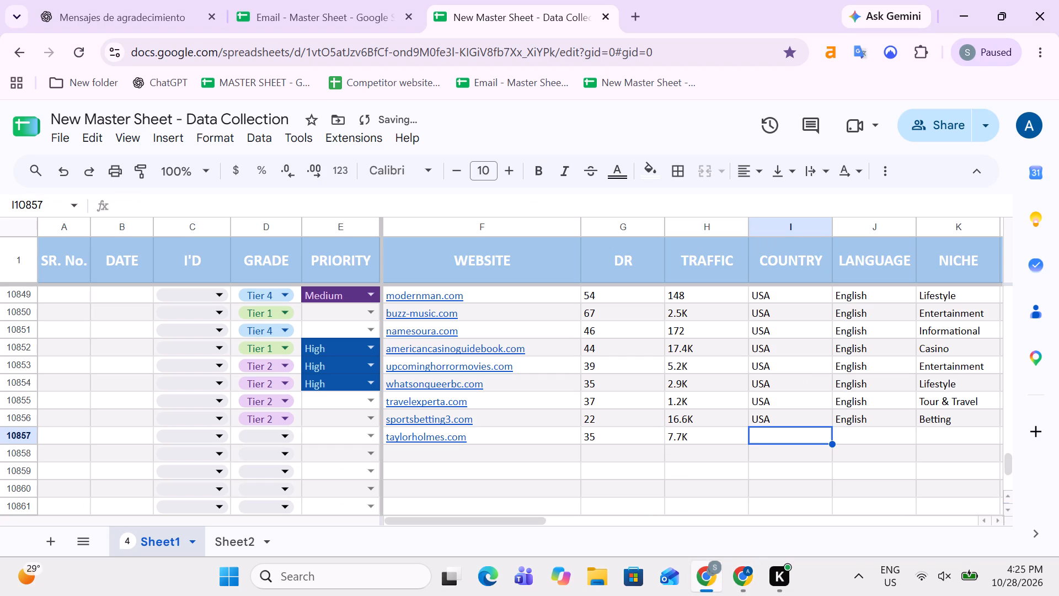
Fill in row 10857 with country USA, language English and niche Entertainment.
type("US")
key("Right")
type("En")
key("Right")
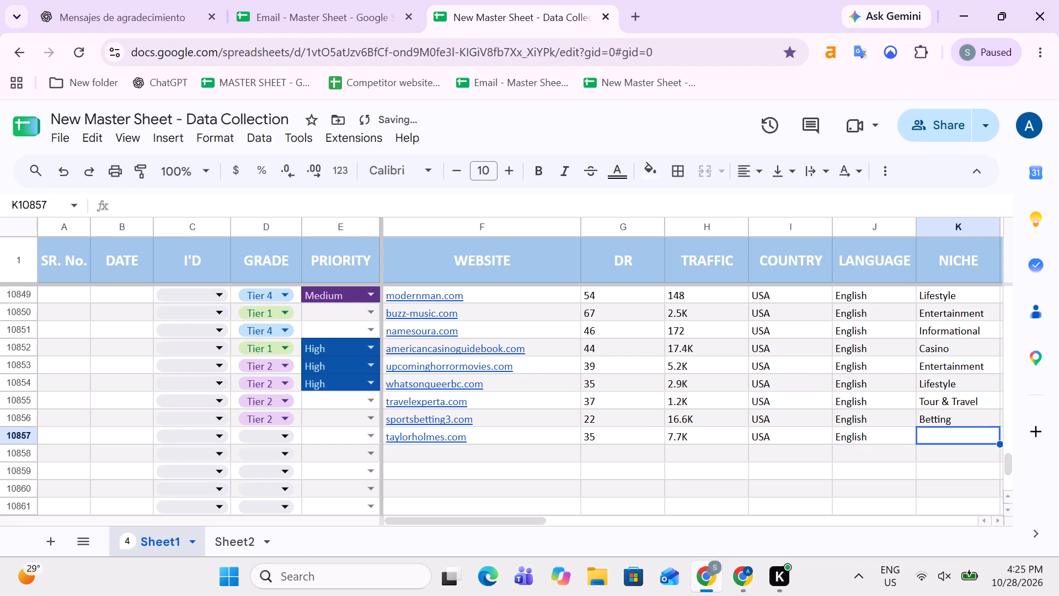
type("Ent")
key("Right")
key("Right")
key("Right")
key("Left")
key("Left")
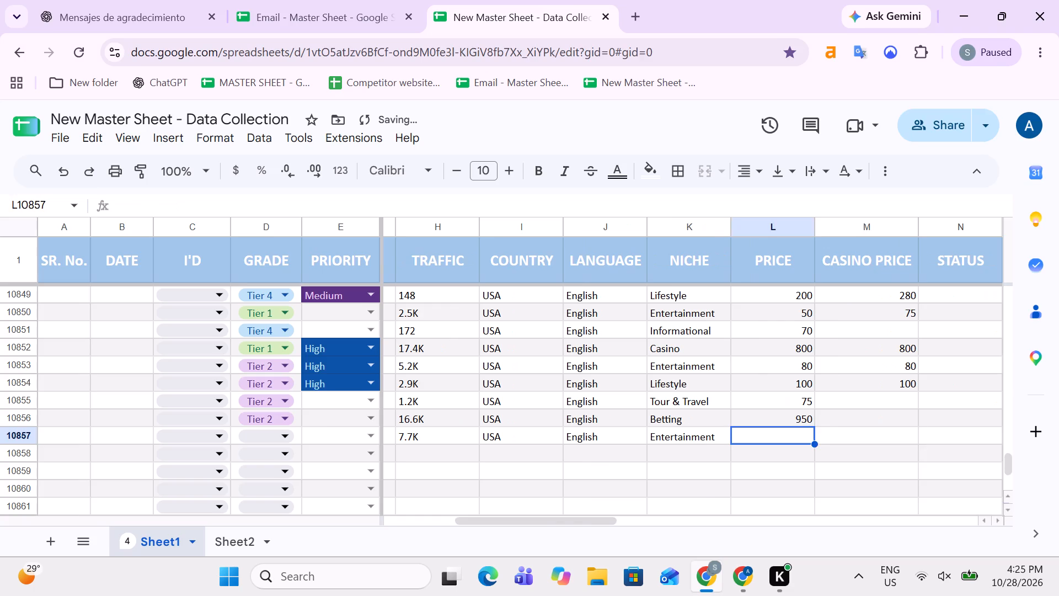
Search the taylorholmes.com site for Netbet and close the site when done.
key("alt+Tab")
left_click(0, 244)
scroll(486, 359, "up", 9)
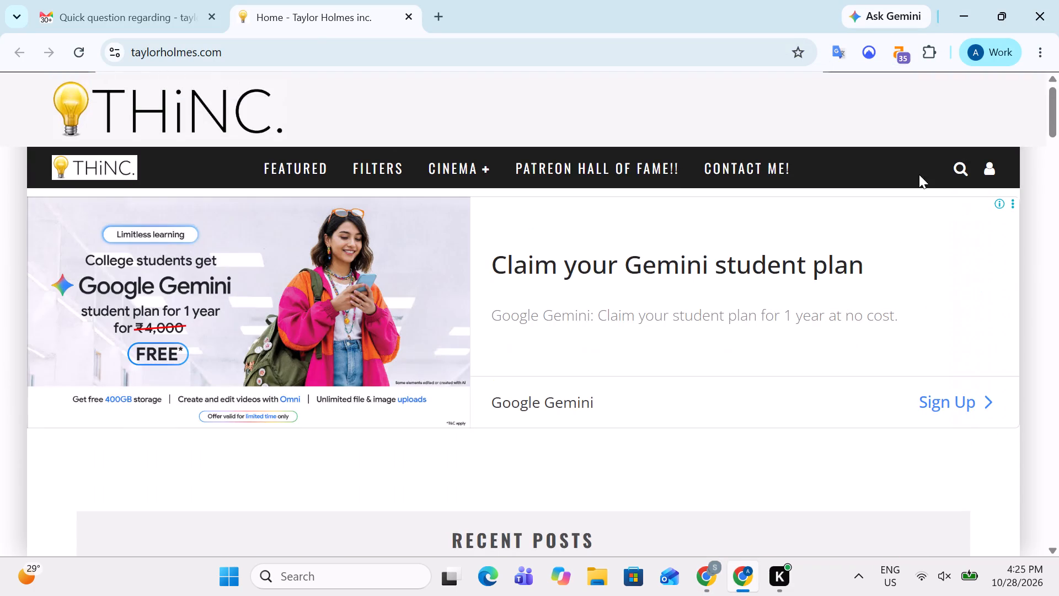
left_click(955, 171)
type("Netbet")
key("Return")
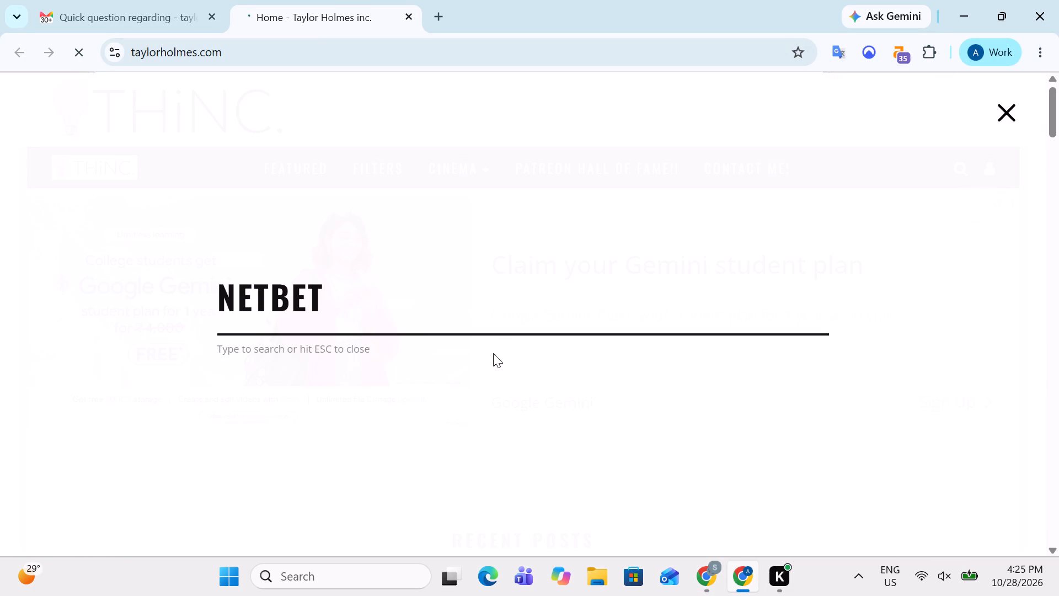
scroll(402, 363, "down", 3)
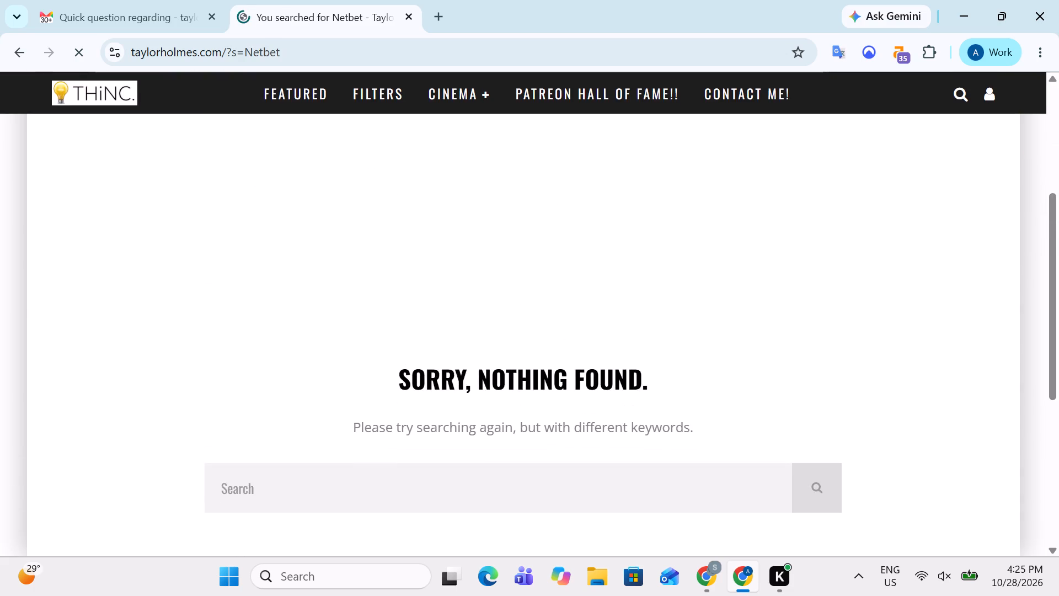
scroll(450, 345, "down", 3)
left_click(409, 13)
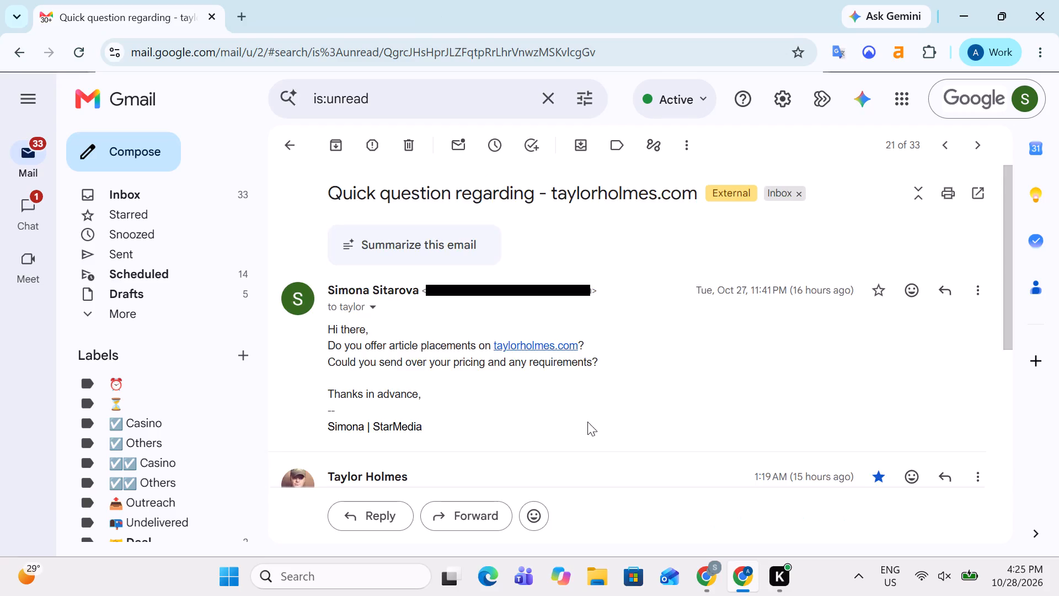
Using the rates in the taylorholmes.com email, enter price 150 and casino price 250 in row 10857.
scroll(587, 423, "down", 5)
scroll(587, 369, "up", 2)
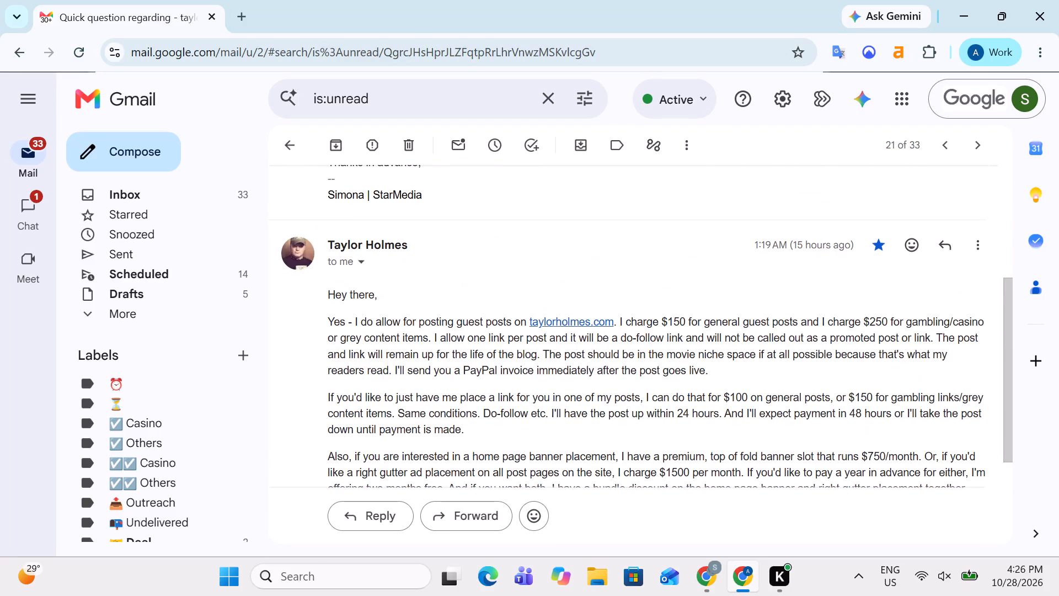
key("alt+Tab")
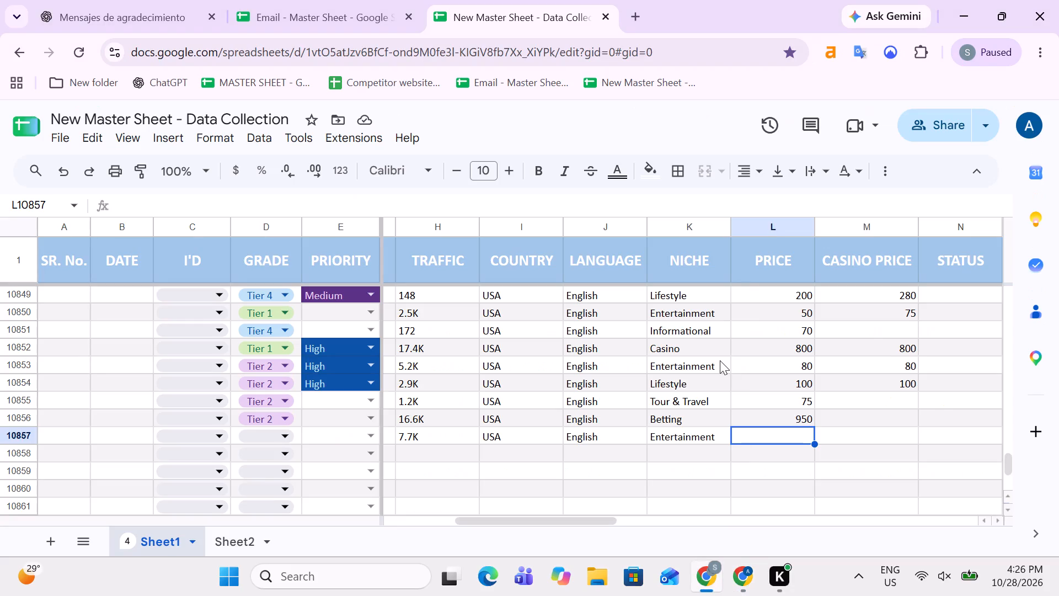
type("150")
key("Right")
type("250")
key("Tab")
Set the website type of row 10857 to Unique.
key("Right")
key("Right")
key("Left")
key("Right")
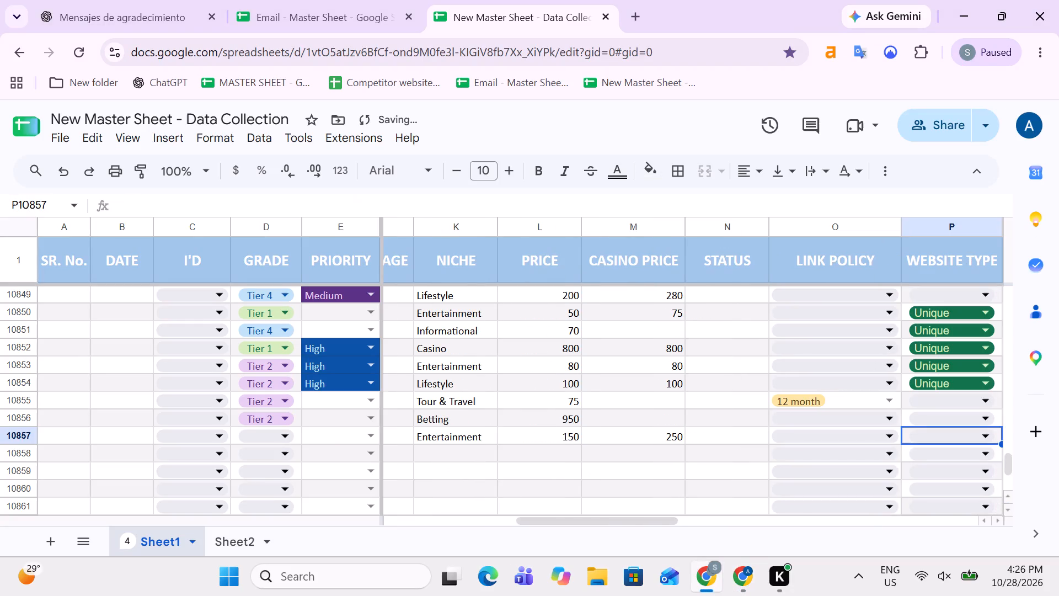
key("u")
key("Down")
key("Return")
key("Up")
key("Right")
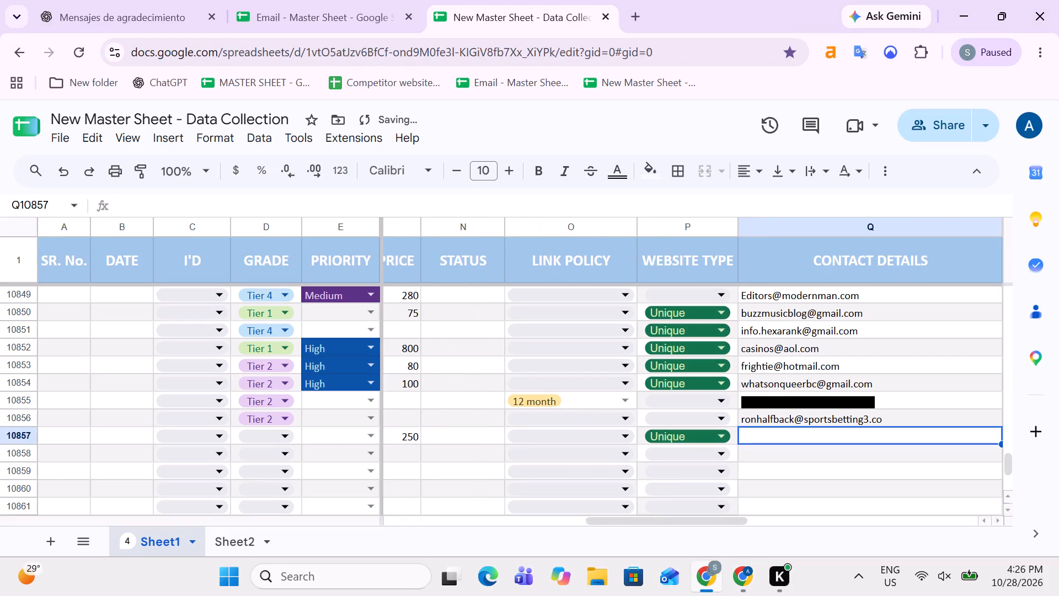
Copy the sender's email address from the taylorholmes.com reply into the contact details of row 10857.
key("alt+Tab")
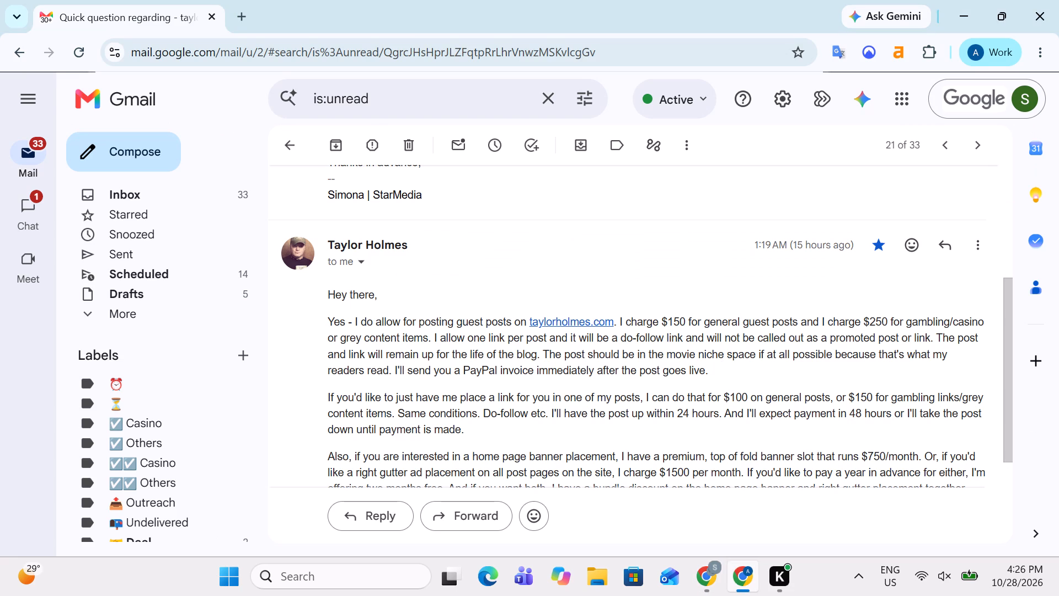
left_click(621, 308)
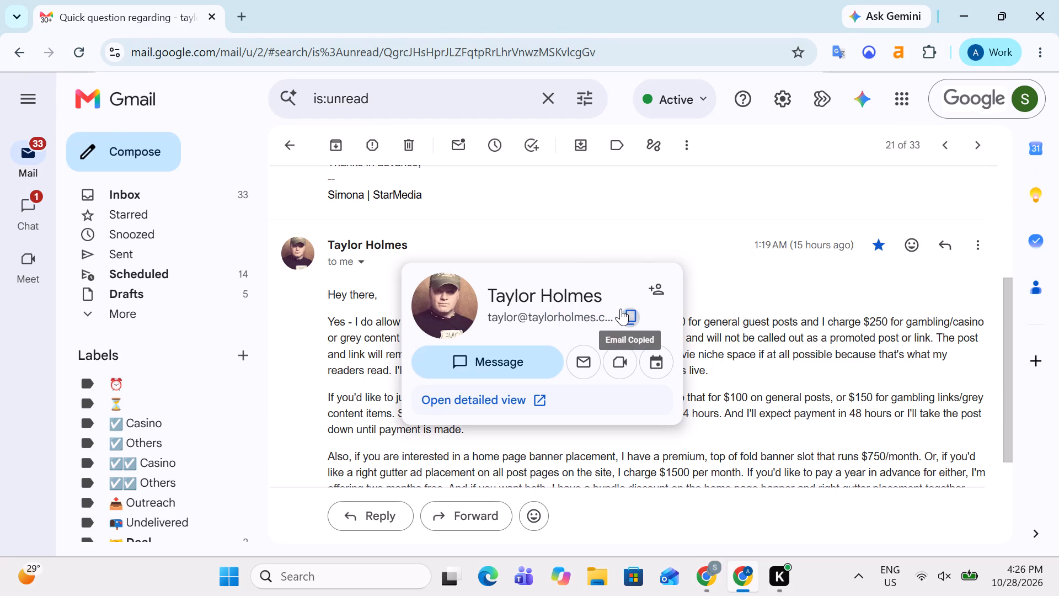
key("alt+Tab")
key("ctrl+v")
Return to the opening columns of row 10857.
key("Left")
key("Left")
key("Left")
key("Left")
key("Left")
key("Left")
key("Left")
key("Left")
key("Left")
key("Left")
key("Left")
key("Left")
key("Left")
key("Left")
key("Left")
key("Left")
key("Left")
key("Left")
key("Left")
key("Left")
key("Right")
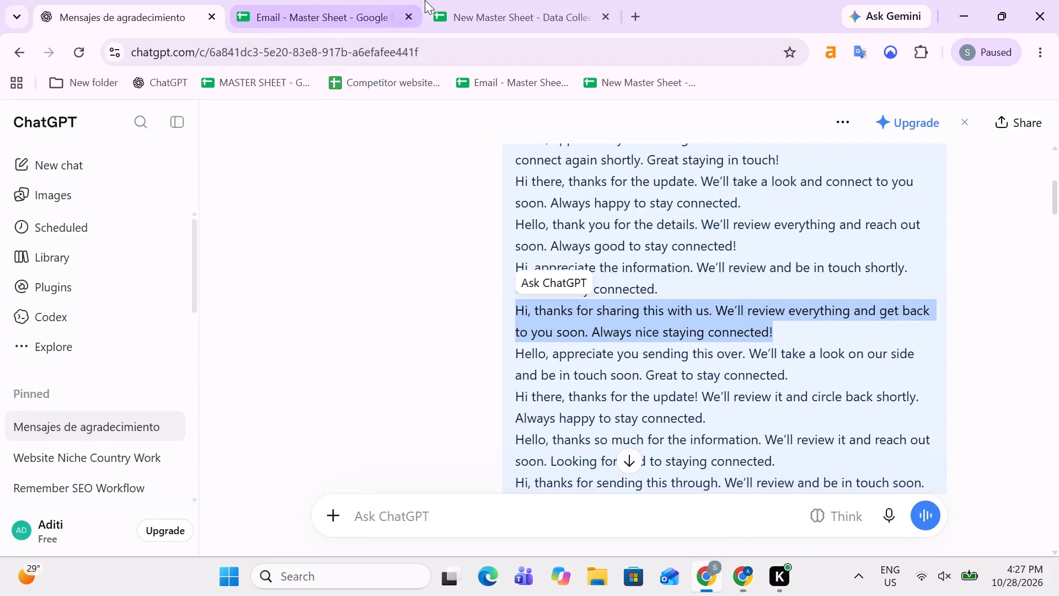
left_click(477, 0)
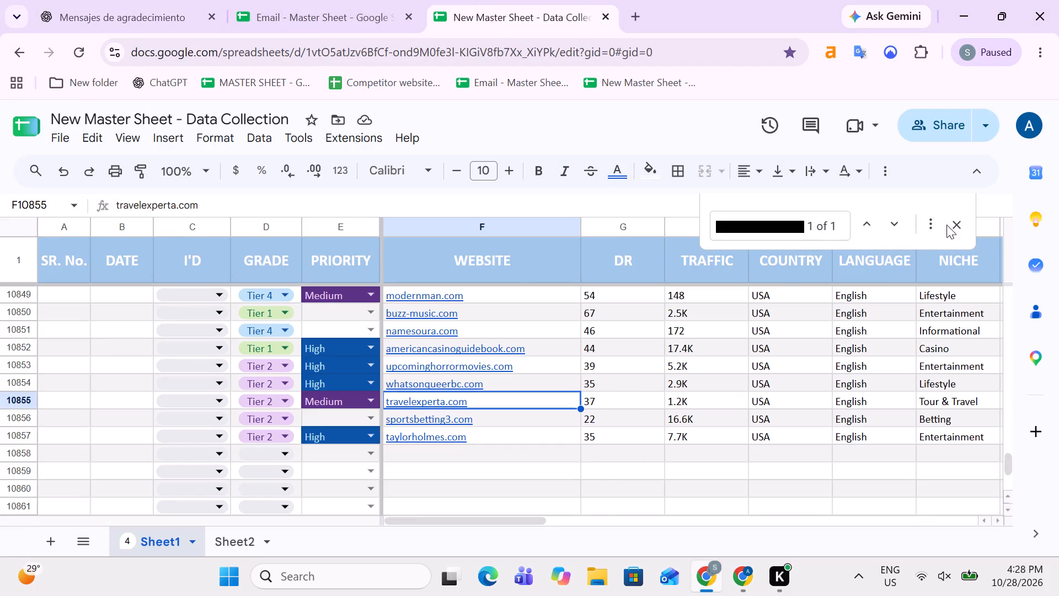
left_click(955, 225)
key("Left")
key("Left")
key("Left")
key("Left")
key("Left")
key("Left")
key("Left")
key("Left")
key("Left")
key("Left")
key("Left")
key("Left")
key("Left")
key("Left")
key("Left")
key("Left")
key("Left")
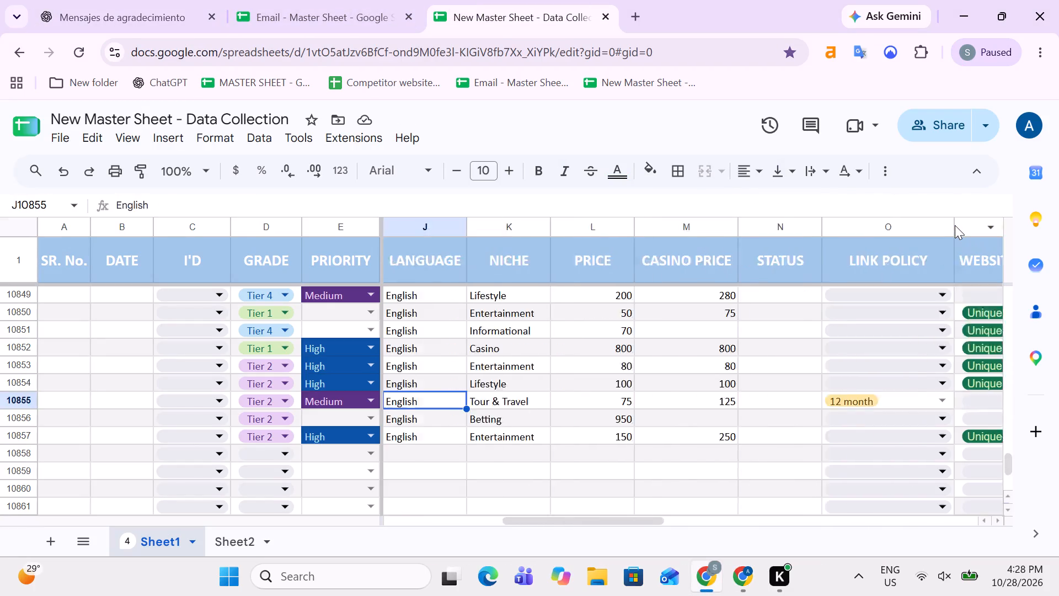
key("Right")
key("Right")
key("Right")
key("Right")
key("Right")
key("Right")
key("Left")
key("alt+Tab")
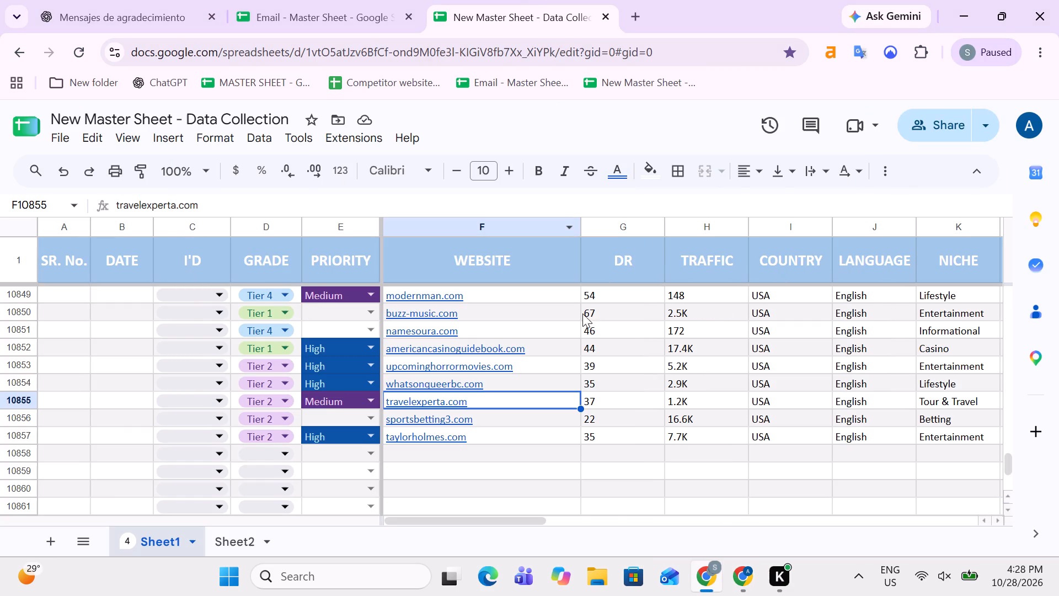
key("ctrl+f")
key("ctrl+v")
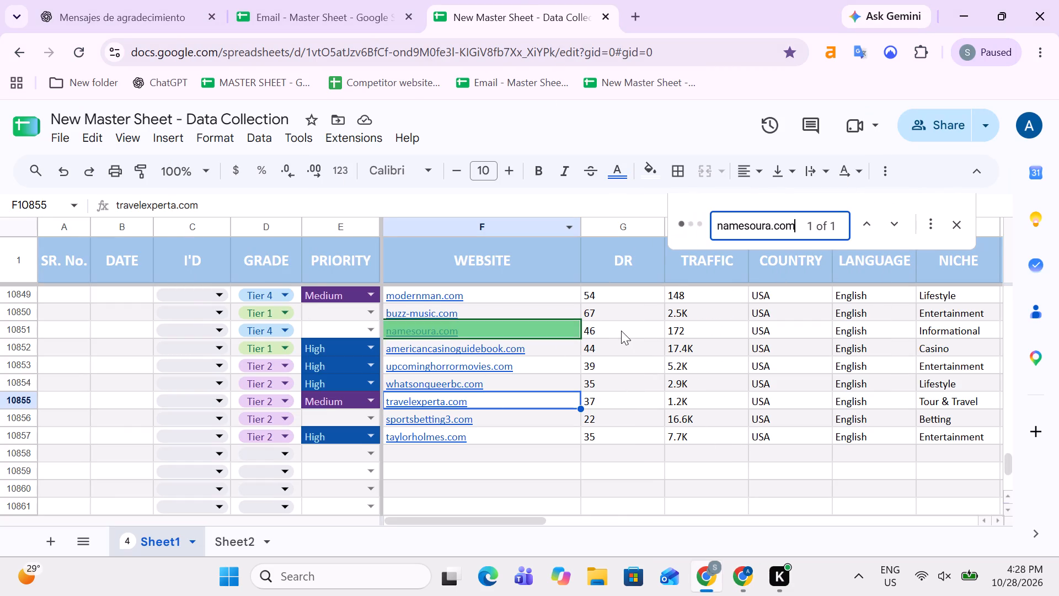
Copy the 70 price of namesoura.com into its casino price cell in row 10851.
left_click(621, 331)
key("Right")
key("Right")
key("Right")
key("Right")
key("Right")
key("Right")
key("Right")
key("Right")
key("Right")
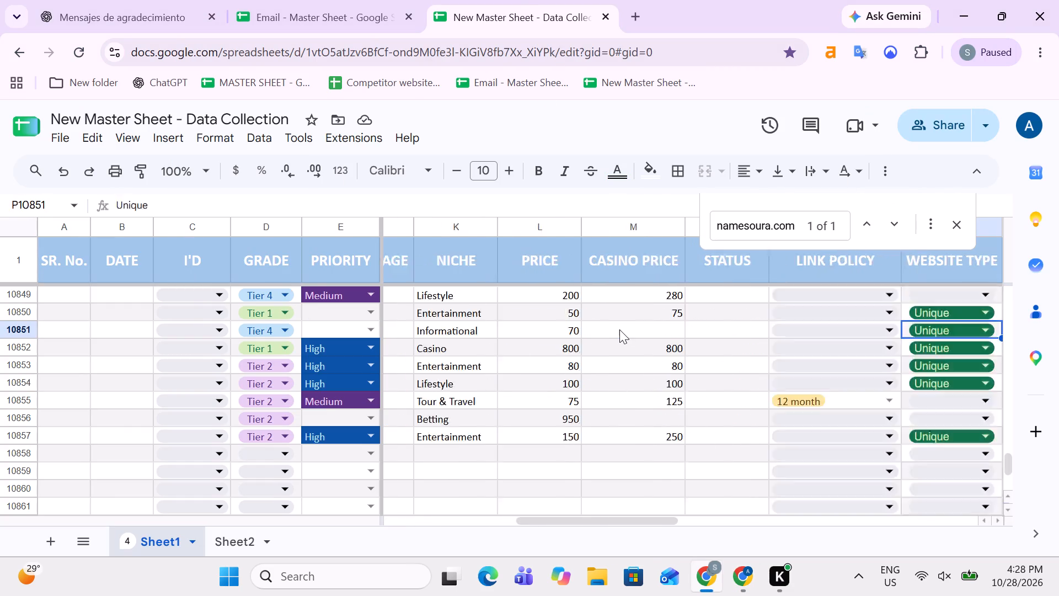
key("Right")
key("Left")
key("Left")
key("Left")
key("Left")
key("Left")
key("Right")
key("Left")
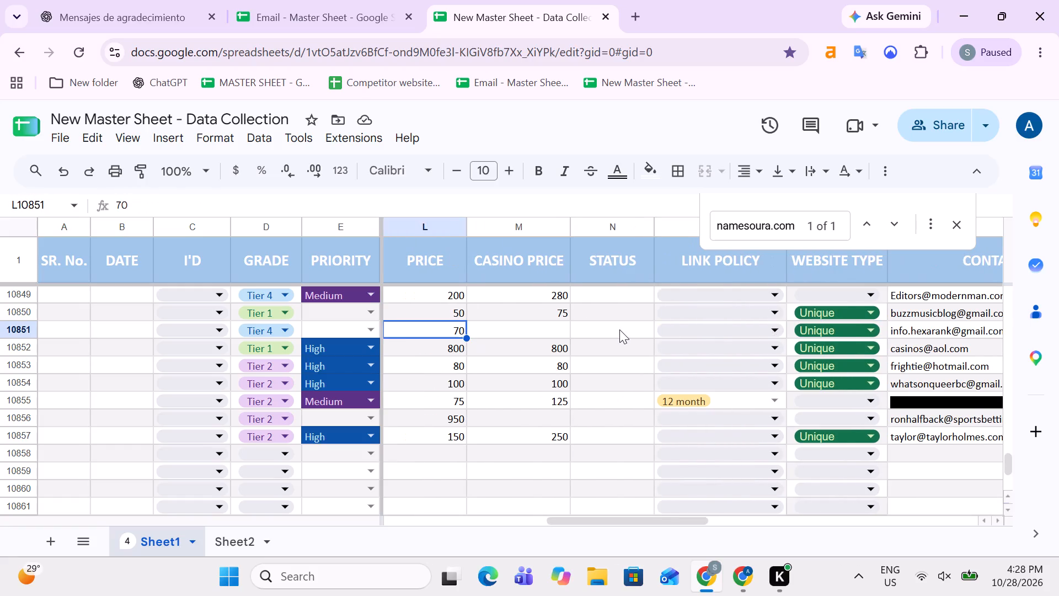
key("ctrl+c")
key("Right")
key("ctrl+v")
Set the priority of namesoura.com in row 10851 to High.
key("Left")
key("Left")
key("Left")
key("Left")
key("Left")
key("Left")
key("Left")
key("Left")
key("Left")
key("Left")
key("Left")
key("Right")
key("Right")
key("Right")
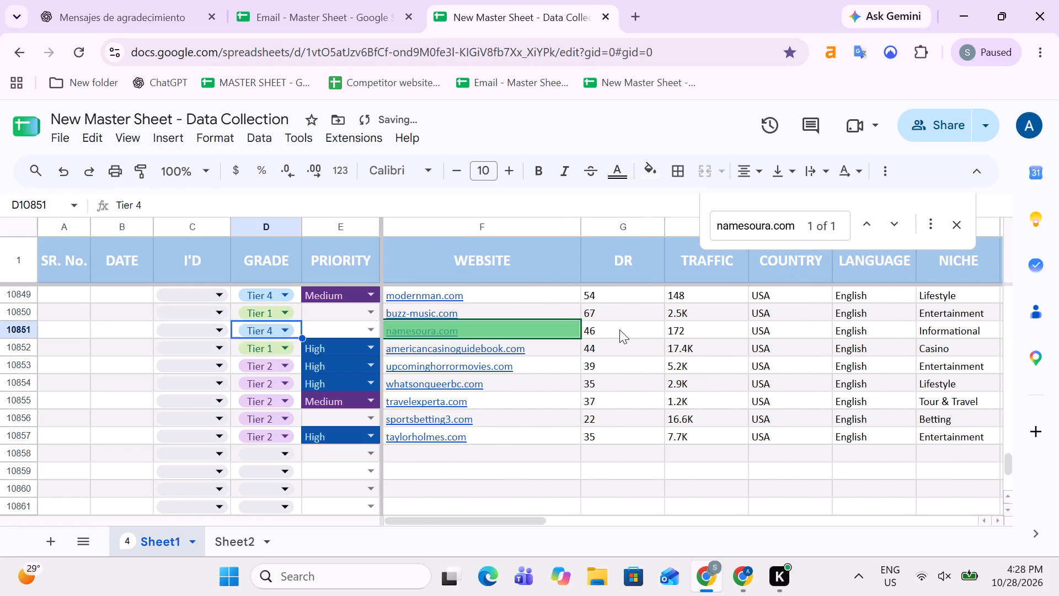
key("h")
key("Down")
key("Return")
key("Up")
key("Right")
key("Right")
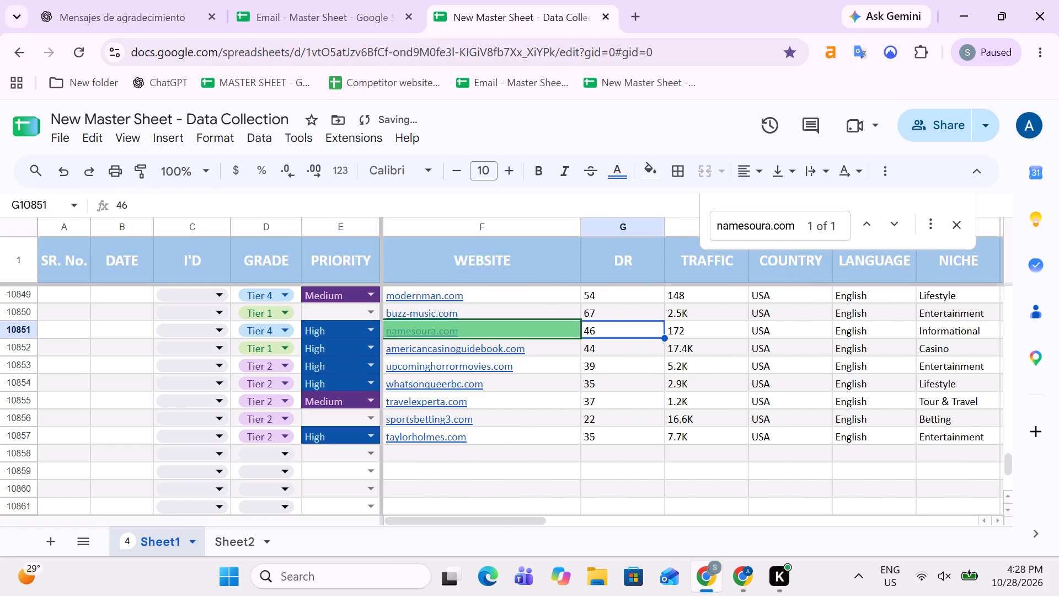
key("Left")
left_click(94, 0)
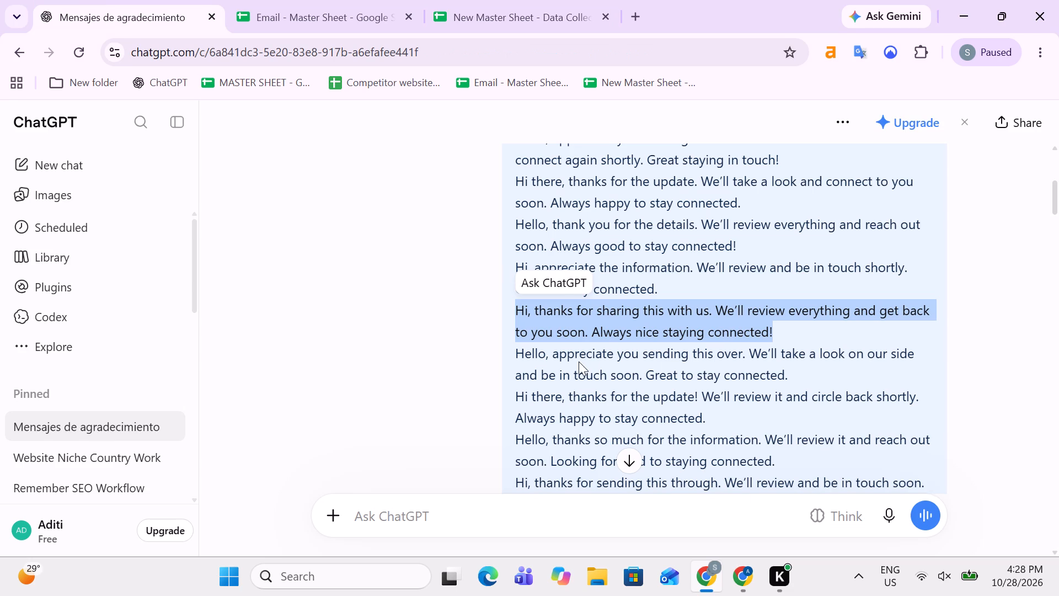
triple_click(576, 361)
key("ctrl+c")
key("ctrl+c")
key("alt+Tab")
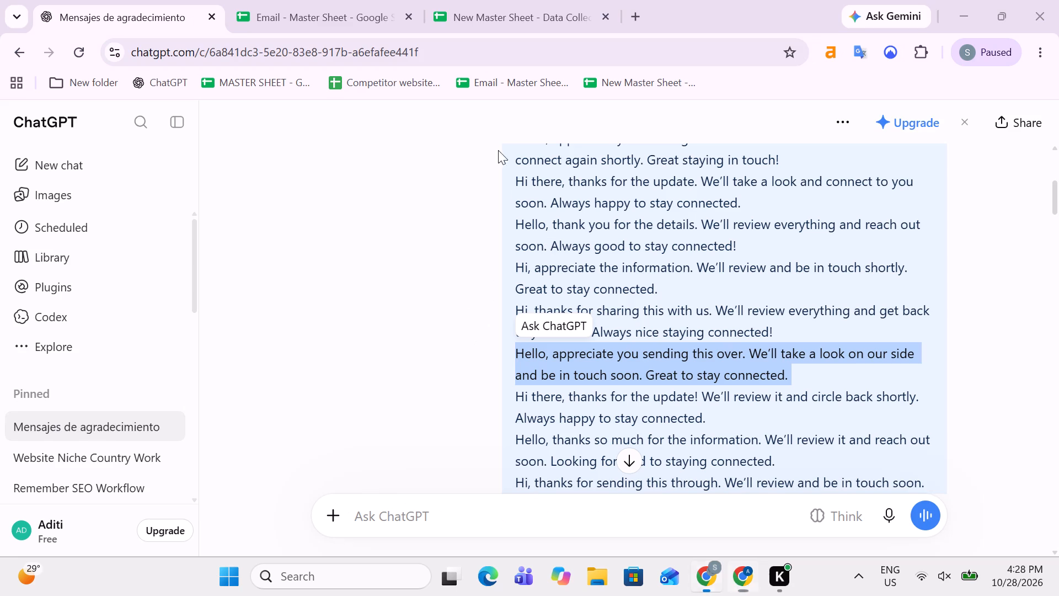
left_click(462, 0)
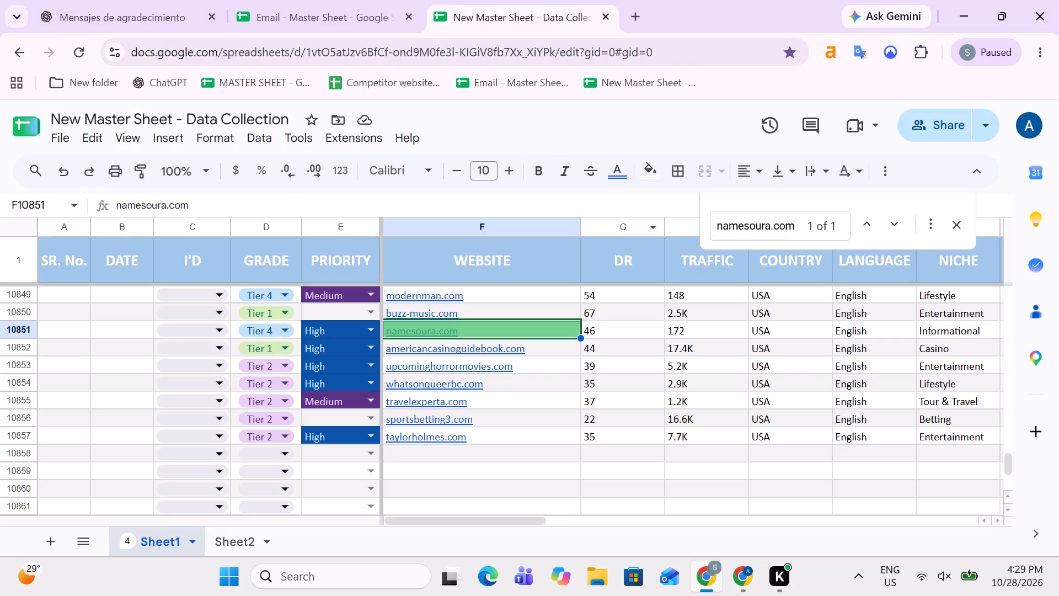
left_click(766, 214)
triple_click(763, 230)
key("ctrl+v")
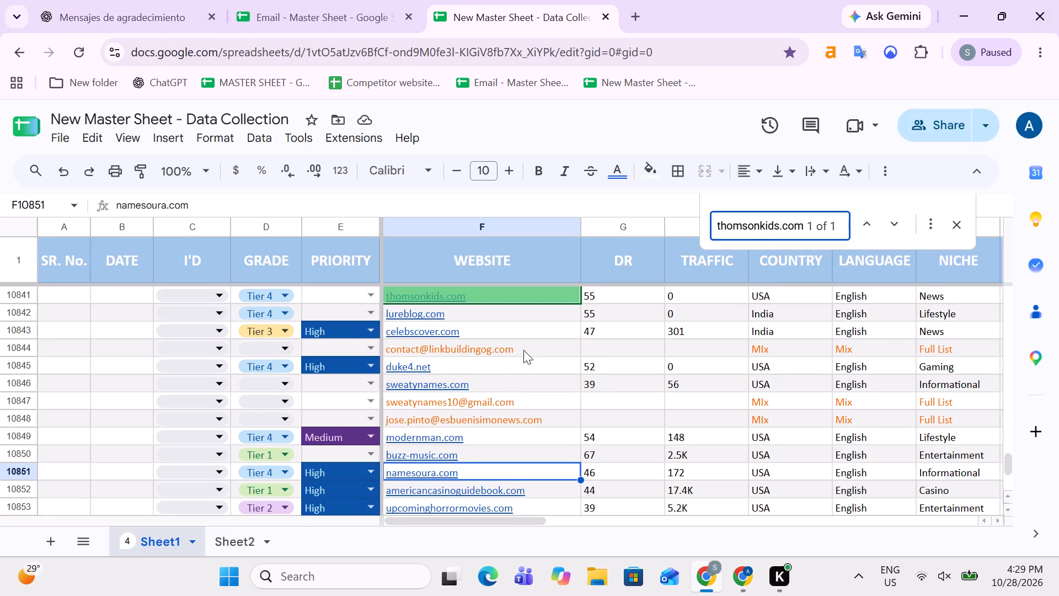
Enter 240 as the casino price of thomsonkids.com in row 10841.
scroll(529, 357, "up", 1)
left_click(598, 381)
key("Right")
key("Right")
key("Right")
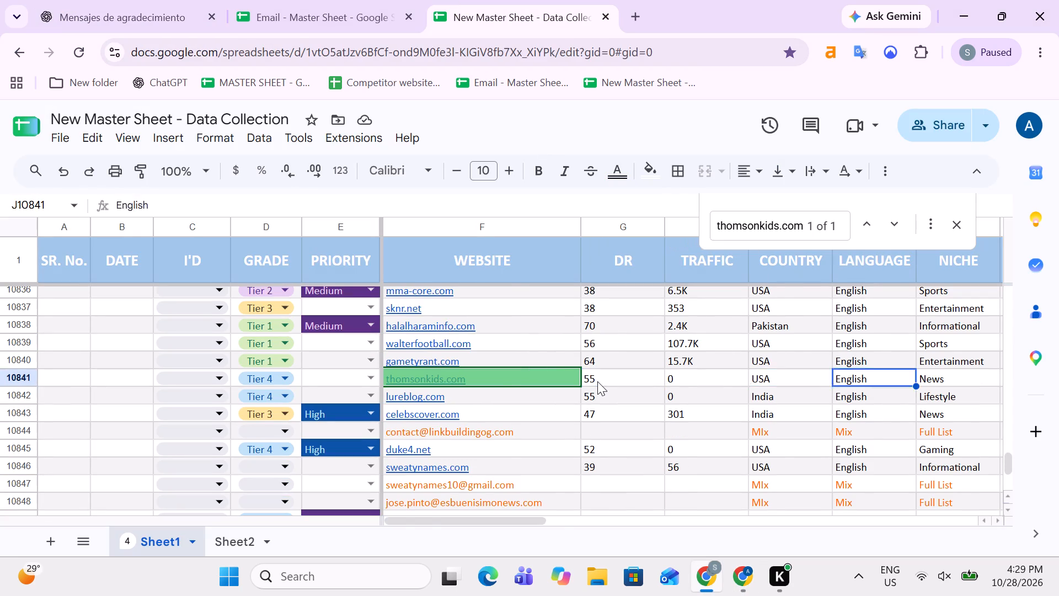
key("Right")
key("Right")
key("Right")
key("Right")
key("Left")
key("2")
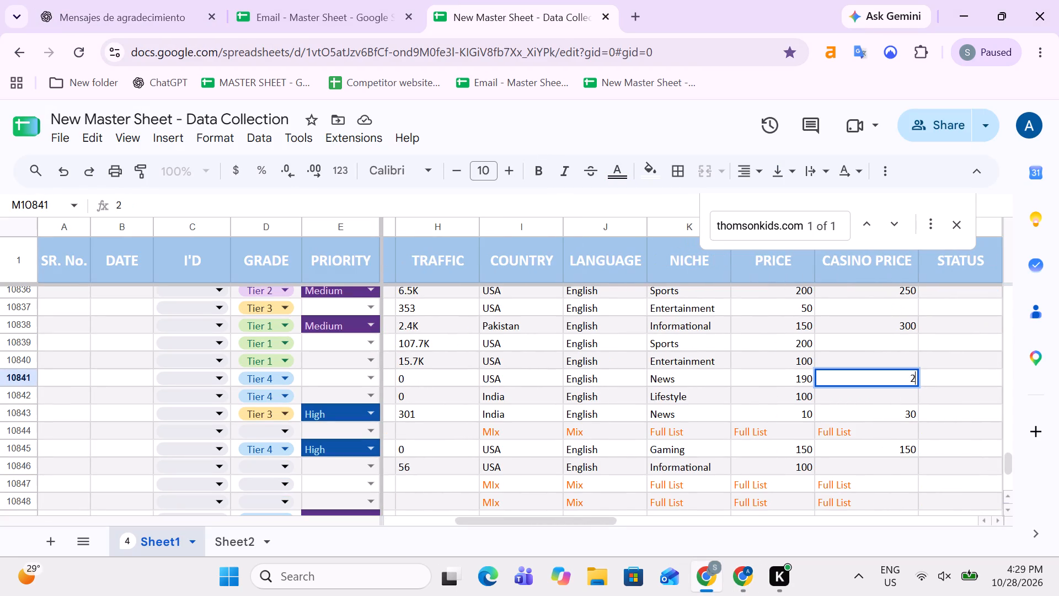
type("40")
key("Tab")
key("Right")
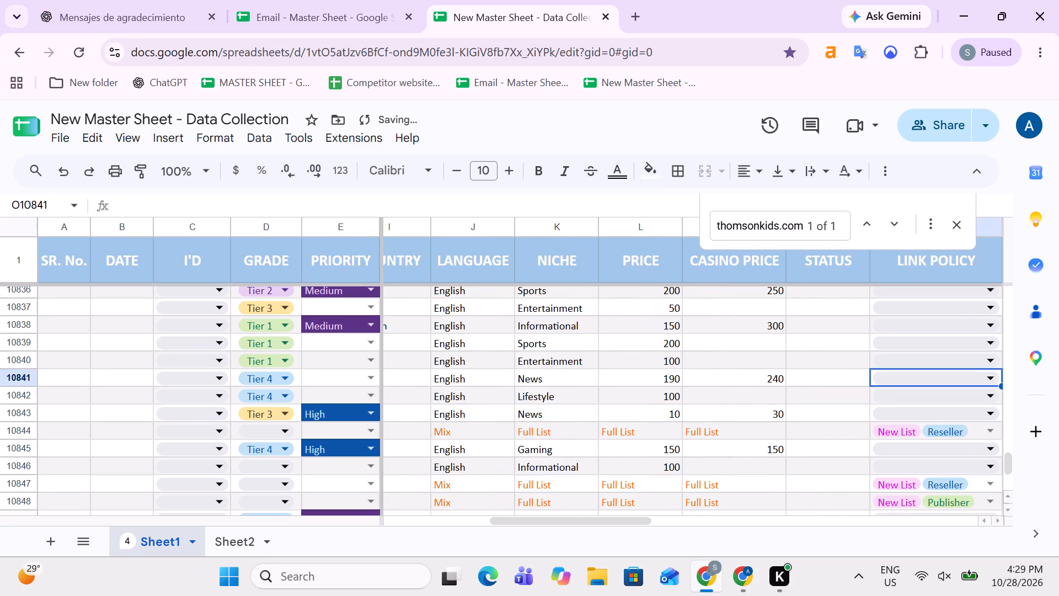
Set the priority of thomsonkids.com in row 10841 to High.
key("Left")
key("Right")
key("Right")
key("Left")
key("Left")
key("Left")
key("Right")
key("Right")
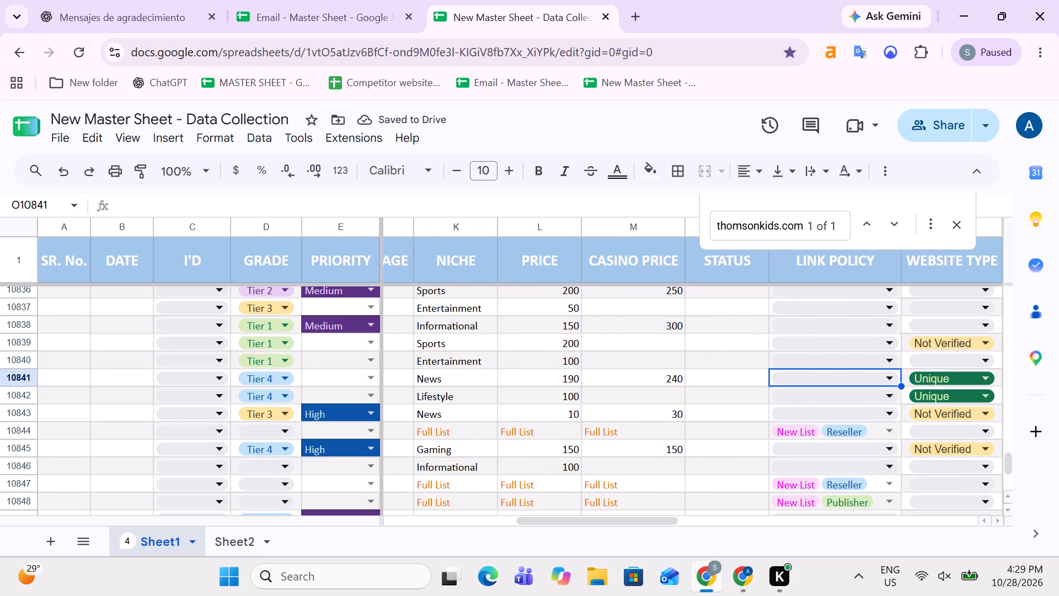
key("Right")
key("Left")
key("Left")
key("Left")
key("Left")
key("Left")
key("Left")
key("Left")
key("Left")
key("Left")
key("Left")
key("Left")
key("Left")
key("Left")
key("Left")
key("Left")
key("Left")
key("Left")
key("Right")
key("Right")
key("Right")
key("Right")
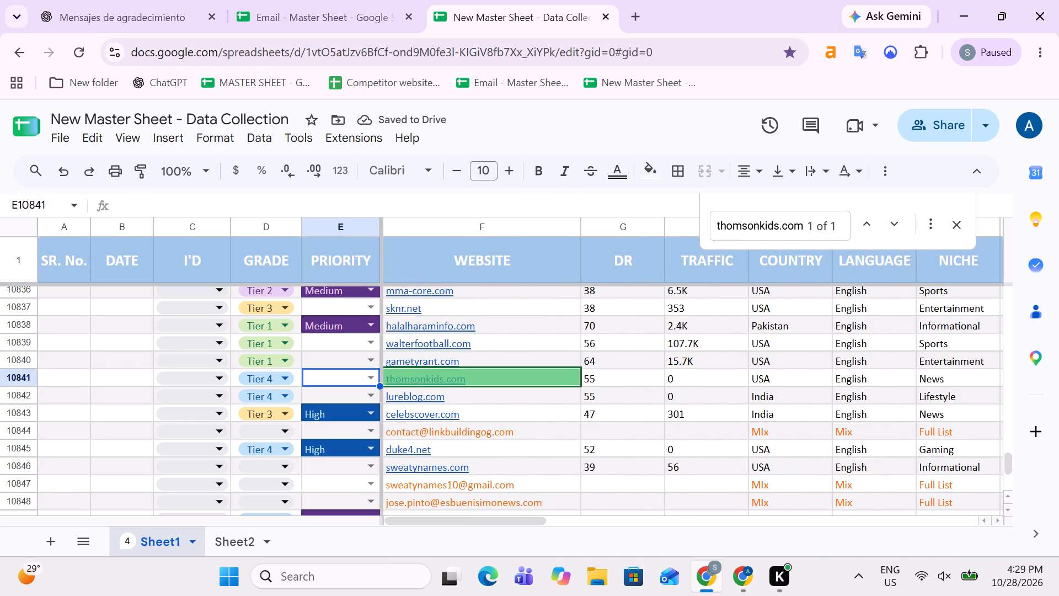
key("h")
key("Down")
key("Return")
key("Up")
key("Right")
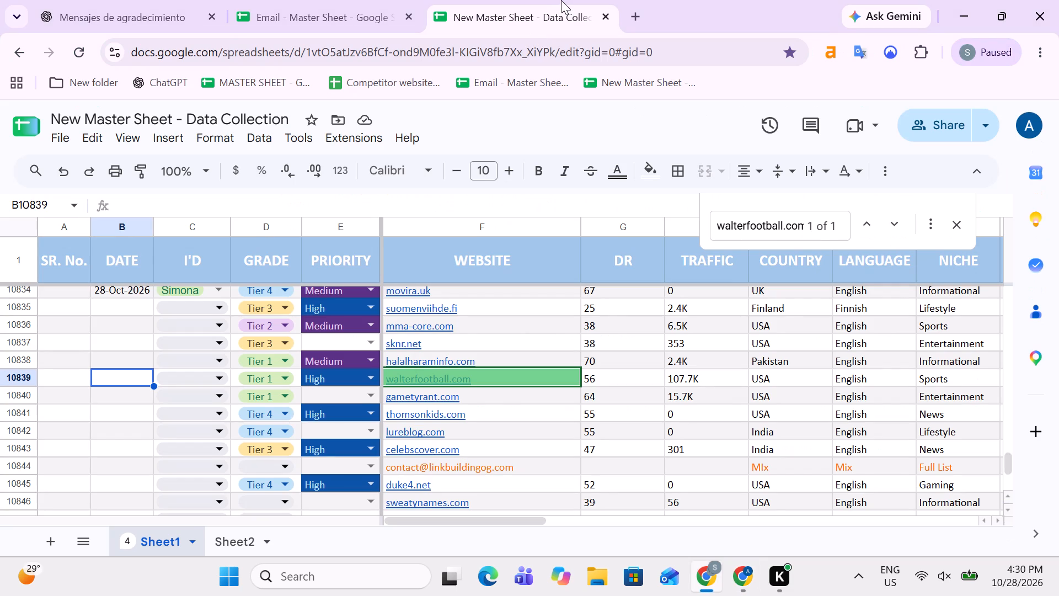
left_click(614, 378)
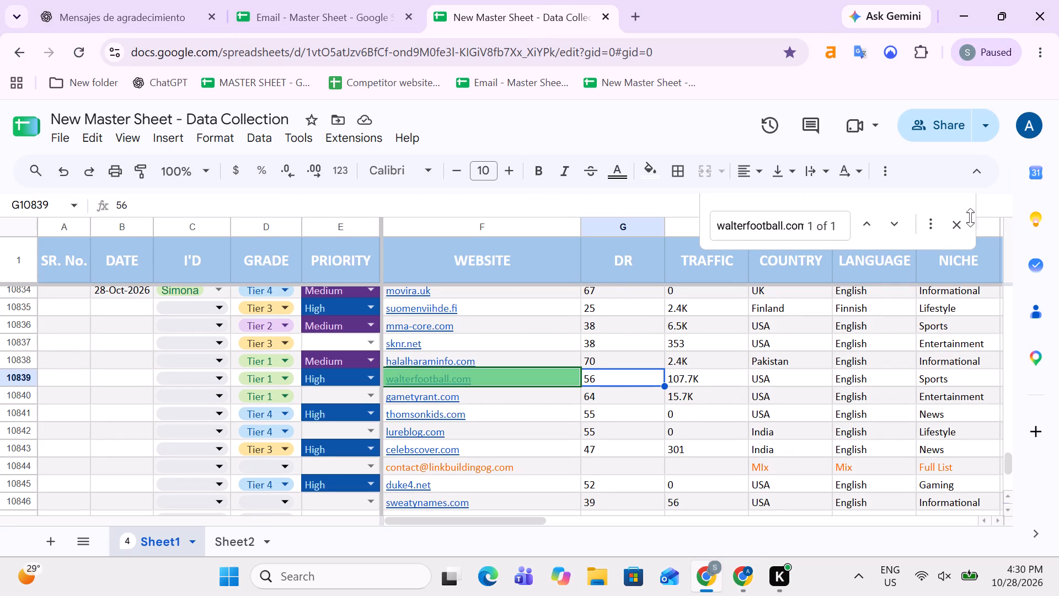
left_click(956, 228)
key("Right")
key("Right")
key("Right")
key("Right")
key("Right")
key("Right")
key("Right")
key("Right")
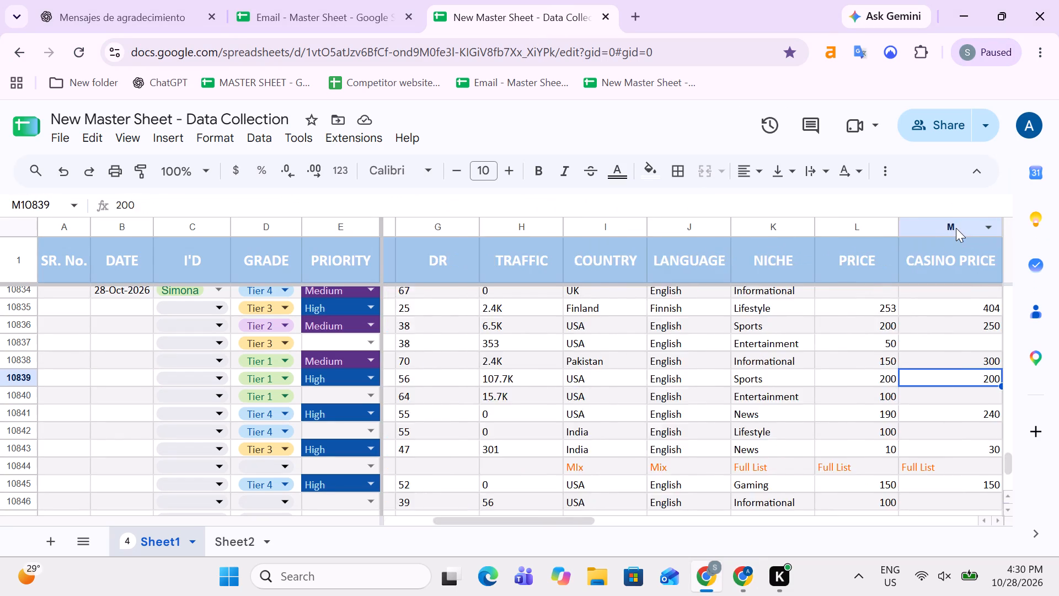
key("Right")
key("Right")
key("Right")
key("Left")
key("Left")
key("Left")
key("Left")
key("Left")
key("Left")
key("Left")
key("Left")
key("Left")
key("Left")
key("Left")
key("Left")
key("Left")
key("Left")
key("Left")
key("Left")
key("Right")
key("Right")
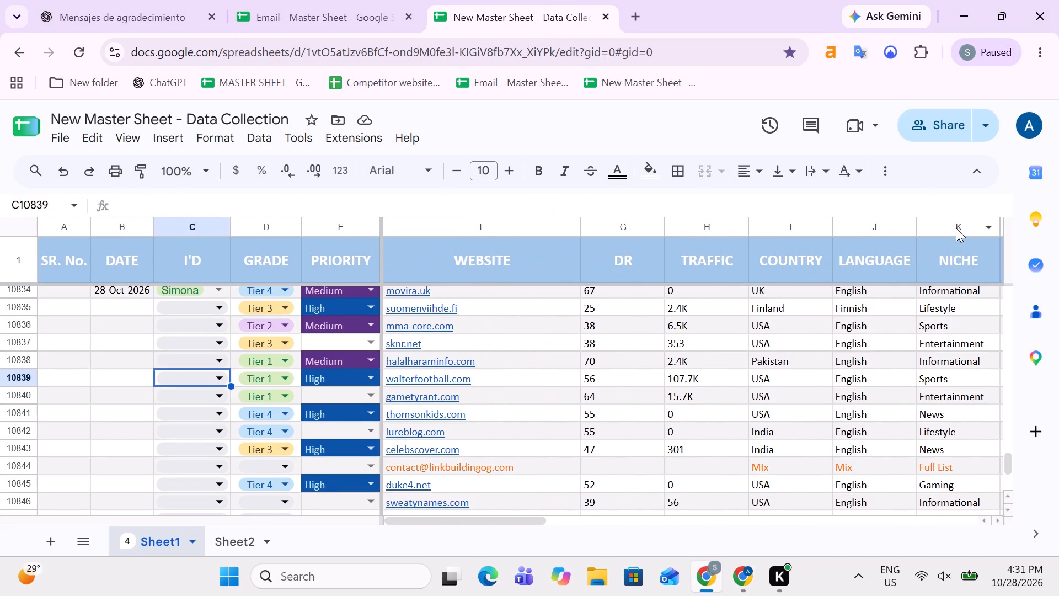
Go to the first empty Website cell below the last entry in the master sheet.
key("Right")
key("Right")
key("Right")
key("ctrl+Down")
key("Down")
key("Down")
key("Down")
key("Up")
key("Up")
key("alt+Tab")
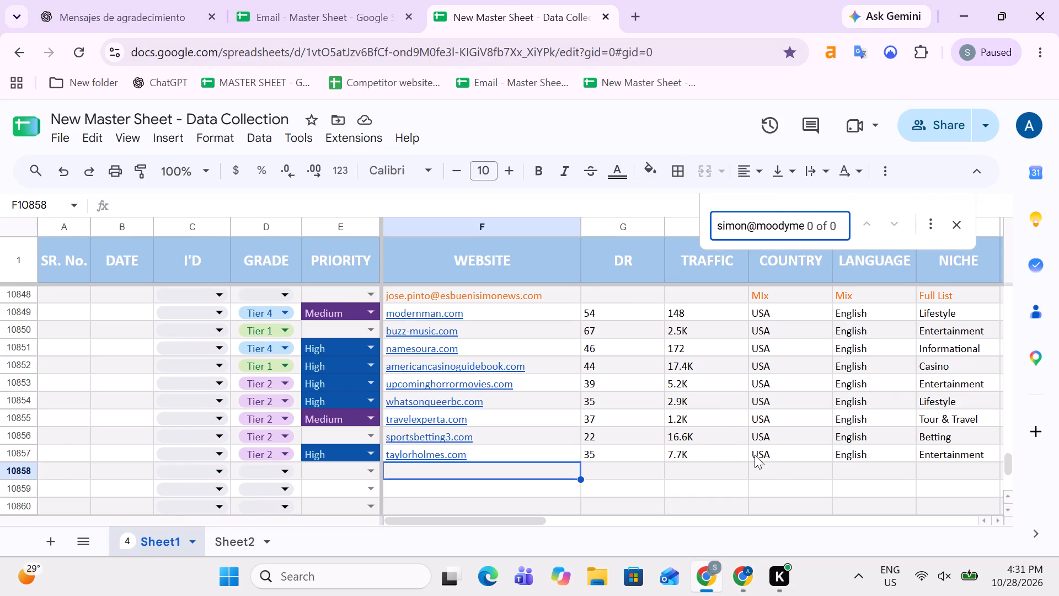
scroll(716, 478, "up", 1)
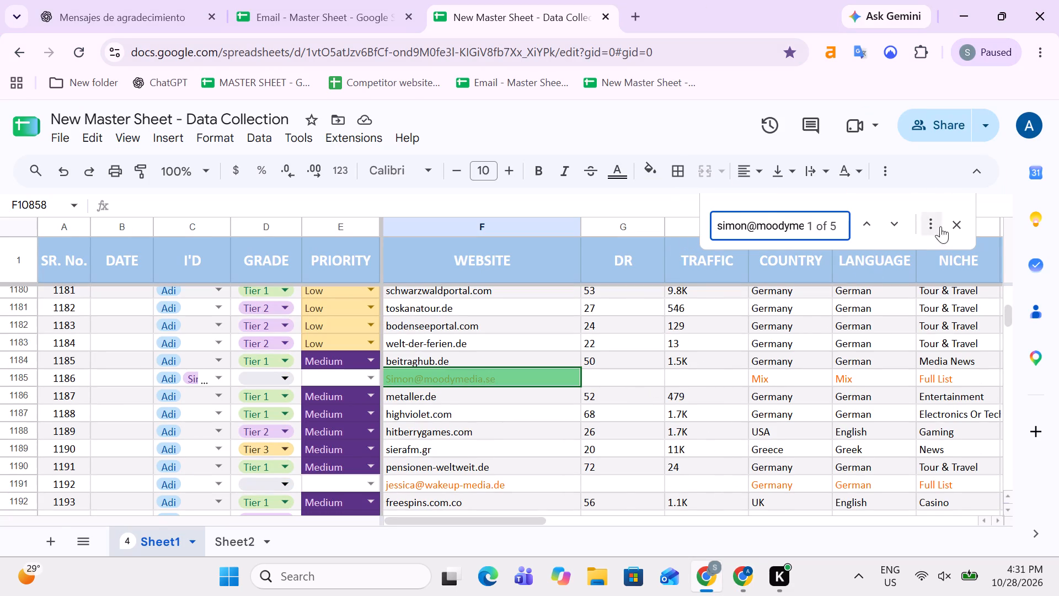
left_click(963, 220)
key("alt+Tab")
scroll(547, 275, "up", 10)
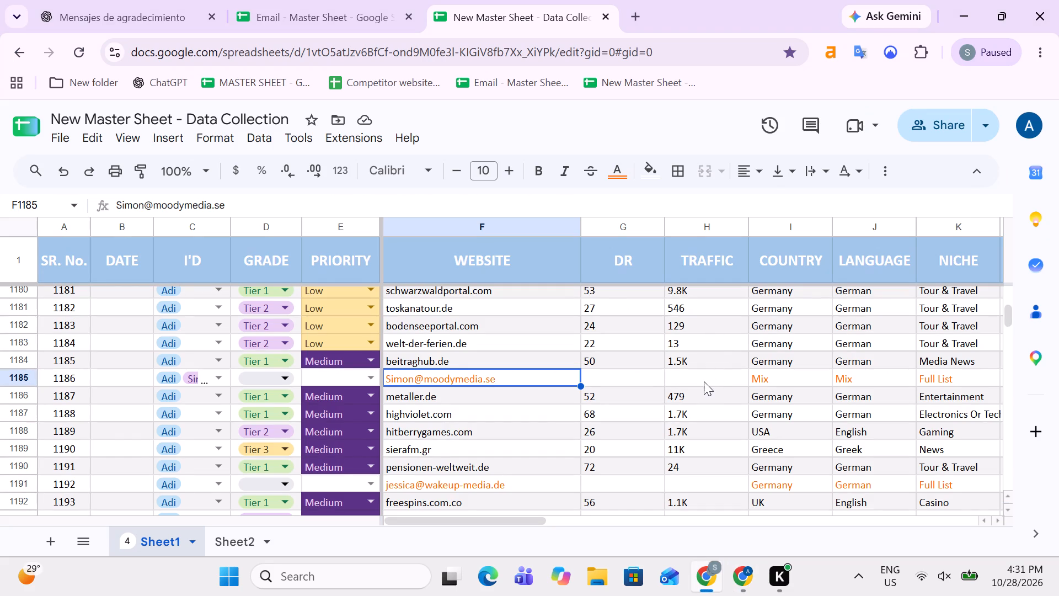
key("ctrl+f")
key("ctrl+v")
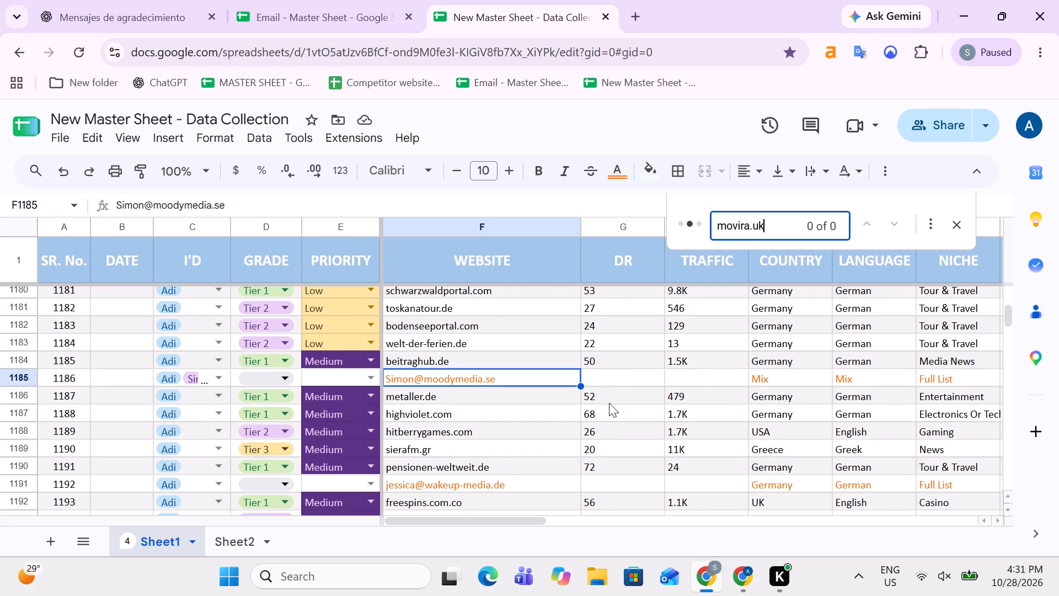
left_click(608, 502)
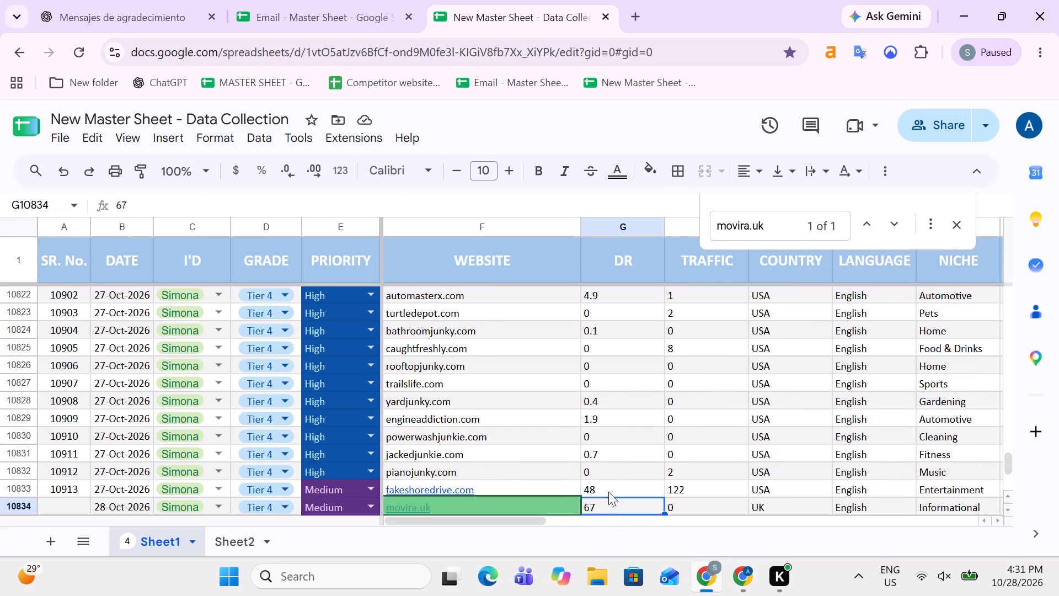
Examine the movira.uk entry in row 10834 from serial number to status, comparing the rows below and stopping at its Price cell.
key("Right")
key("Right")
key("Right")
key("Right")
key("Right")
key("Right")
key("Right")
key("Left")
key("Left")
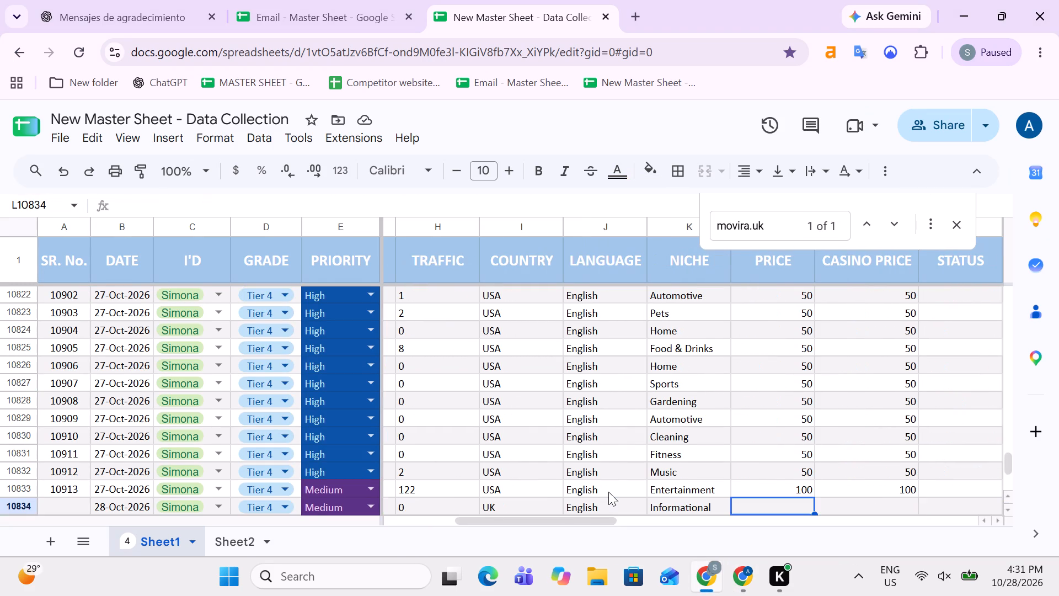
key("Down")
key("Down")
key("Down")
key("Down")
key("Up")
key("Up")
key("Up")
key("Up")
key("Right")
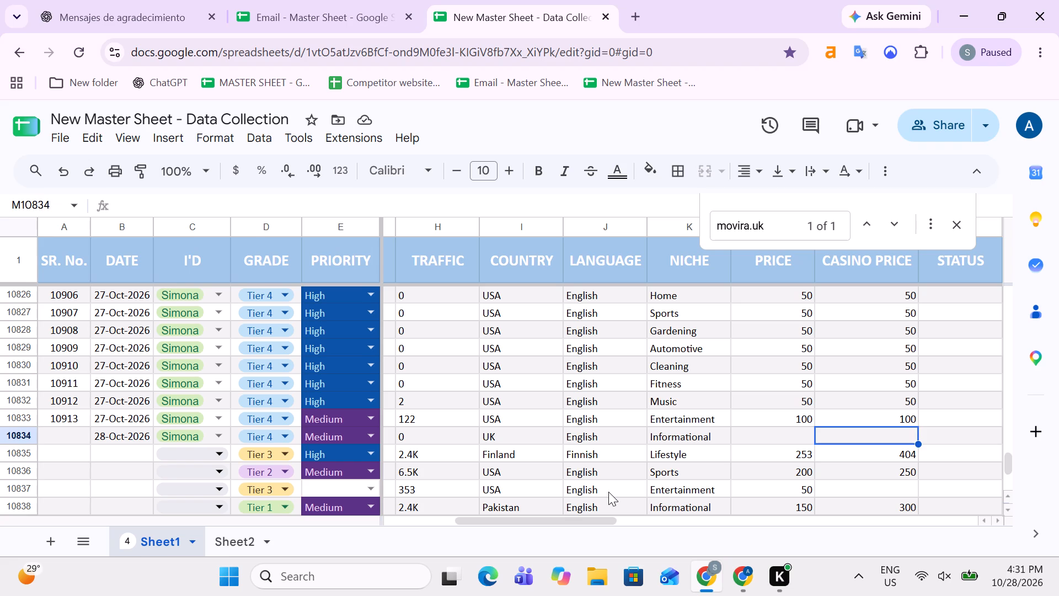
key("Left")
key("Right")
key("Left")
key("Left")
key("Left")
key("Left")
key("Left")
key("Left")
key("Left")
key("Left")
key("Left")
key("Left")
key("Left")
key("Left")
key("Left")
key("Left")
key("Left")
key("Left")
key("Left")
key("Left")
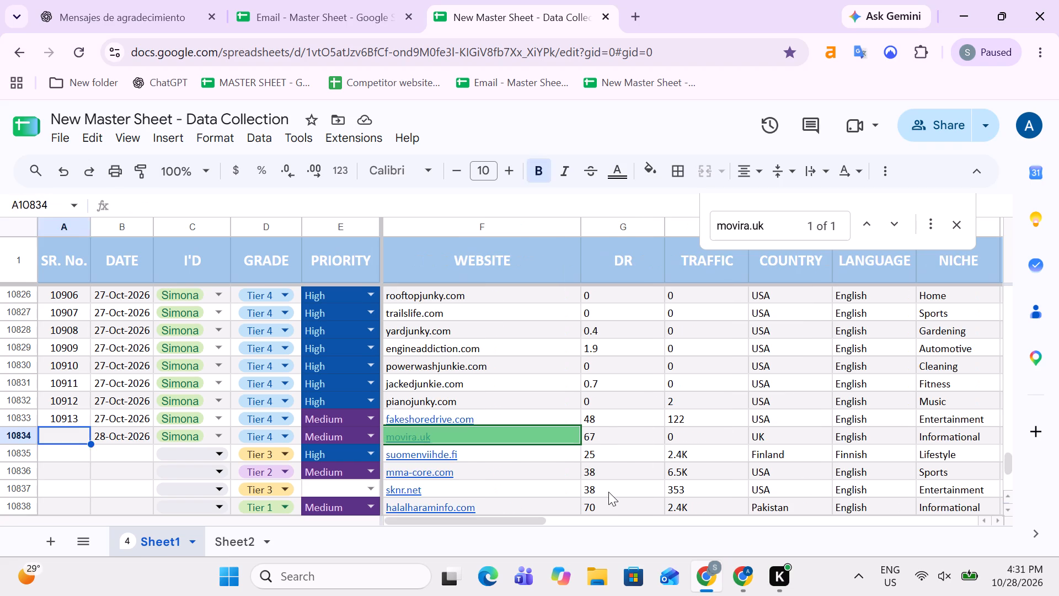
key("Right")
key("Right")
key("Right")
key("Right")
key("Right")
key("Right")
key("Right")
key("Right")
key("Right")
key("Right")
key("Right")
key("Right")
key("Right")
key("Left")
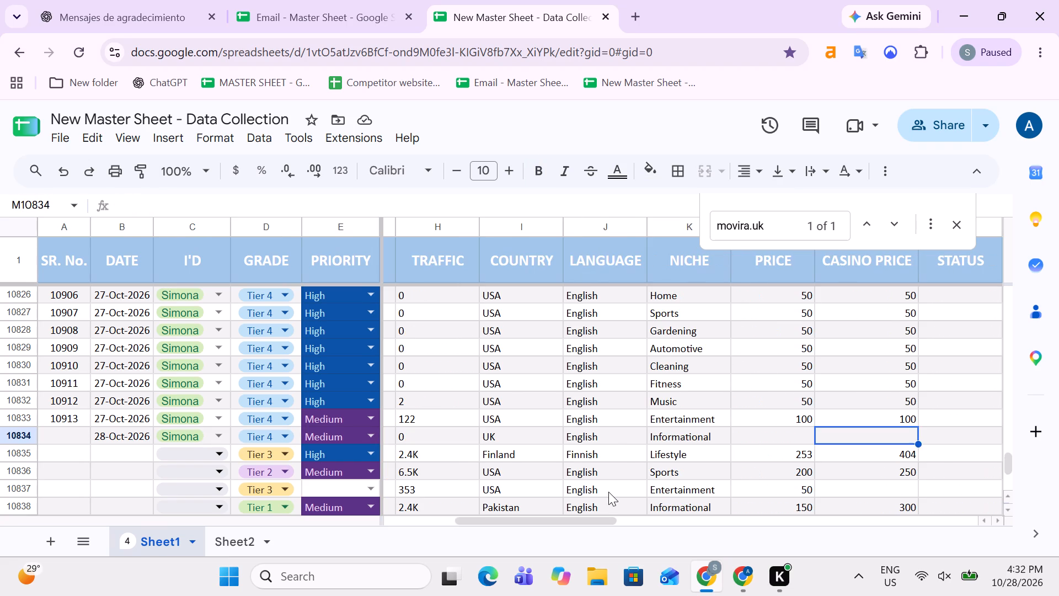
key("Left")
key("alt+Tab")
left_click(489, 377)
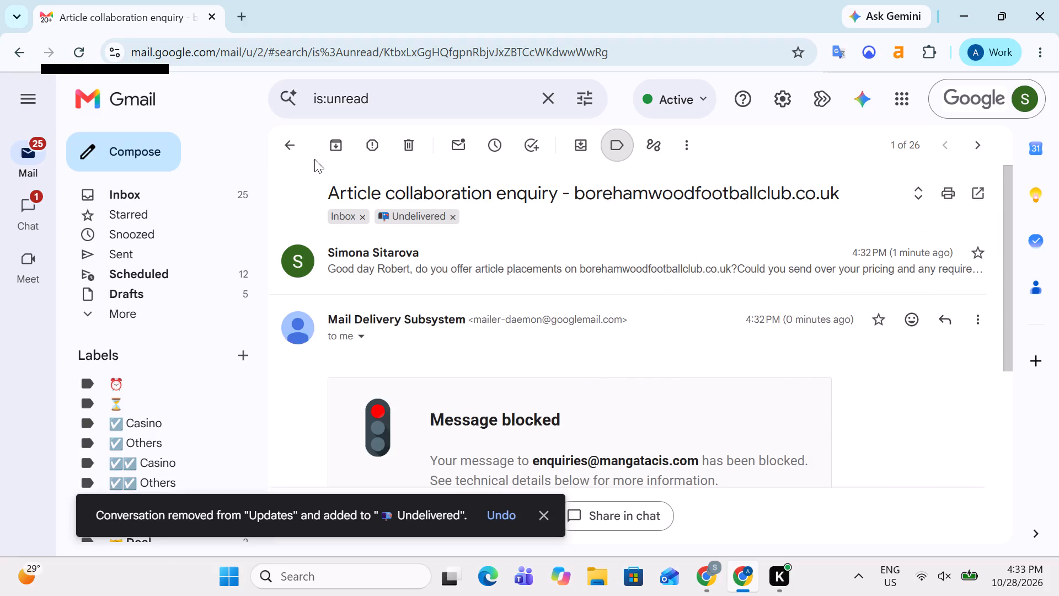
Leave the blocked-delivery thread about borehamwoodfootballclub.co.uk and return to the list of unread emails.
left_click(286, 139)
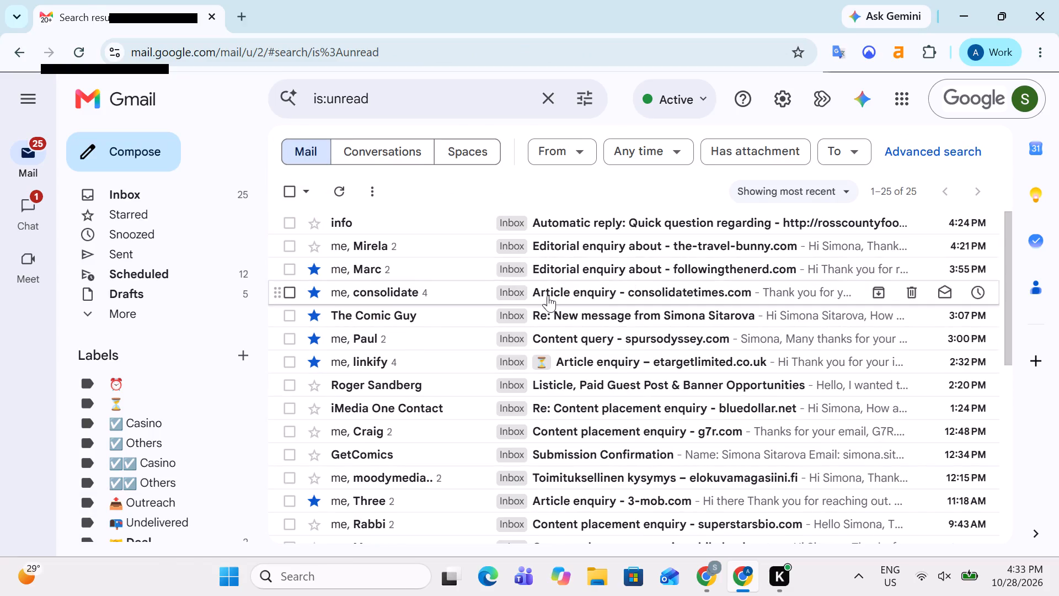
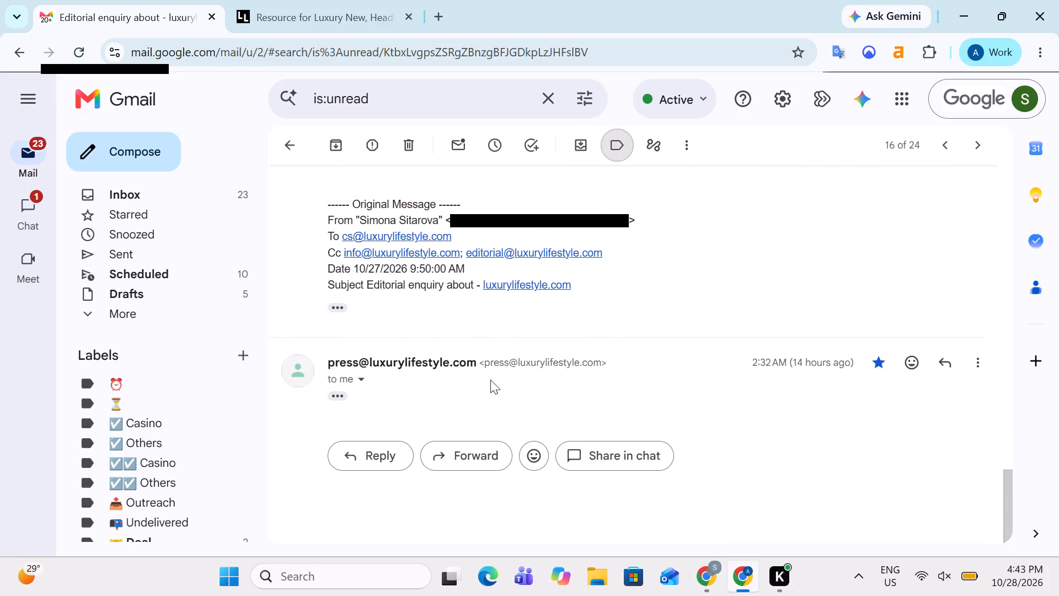
Expand the hidden content of the latest message in the luxurylifestyle.com thread and review its pricing and discount terms.
left_click(335, 392)
scroll(389, 391, "up", 2)
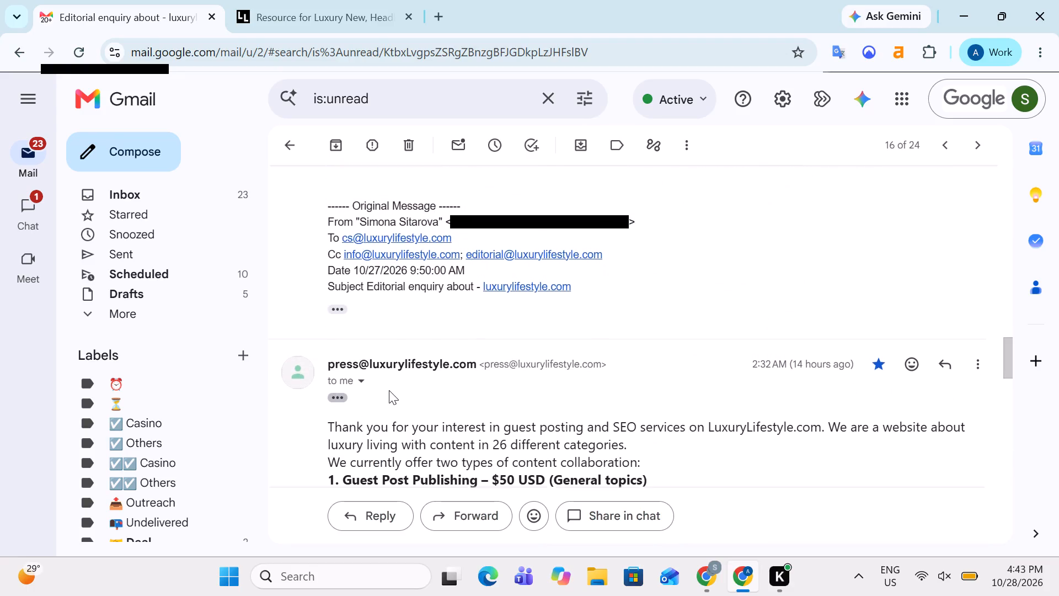
scroll(389, 390, "up", 5)
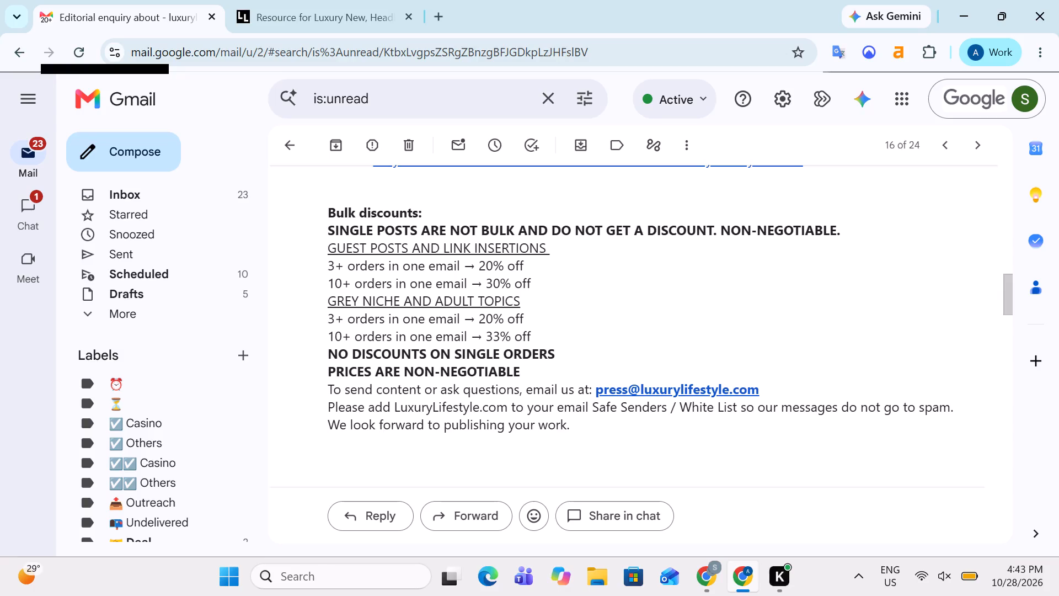
scroll(497, 443, "up", 5)
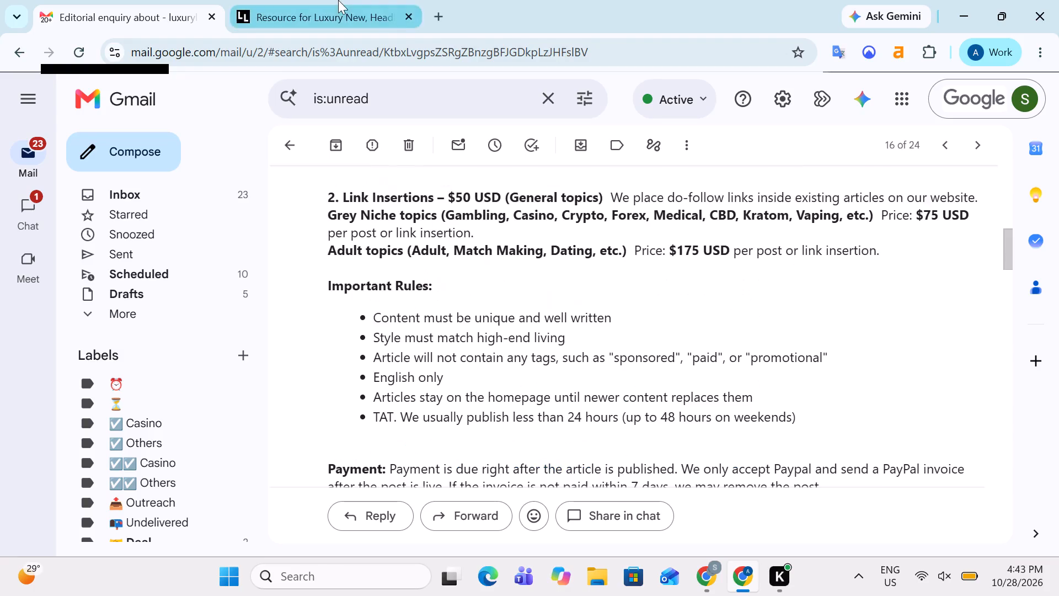
Go to the open luxurylifestyle.com site, dismiss the newsletter sign-up popup and copy the site's domain.
left_click(338, 0)
left_click(767, 86)
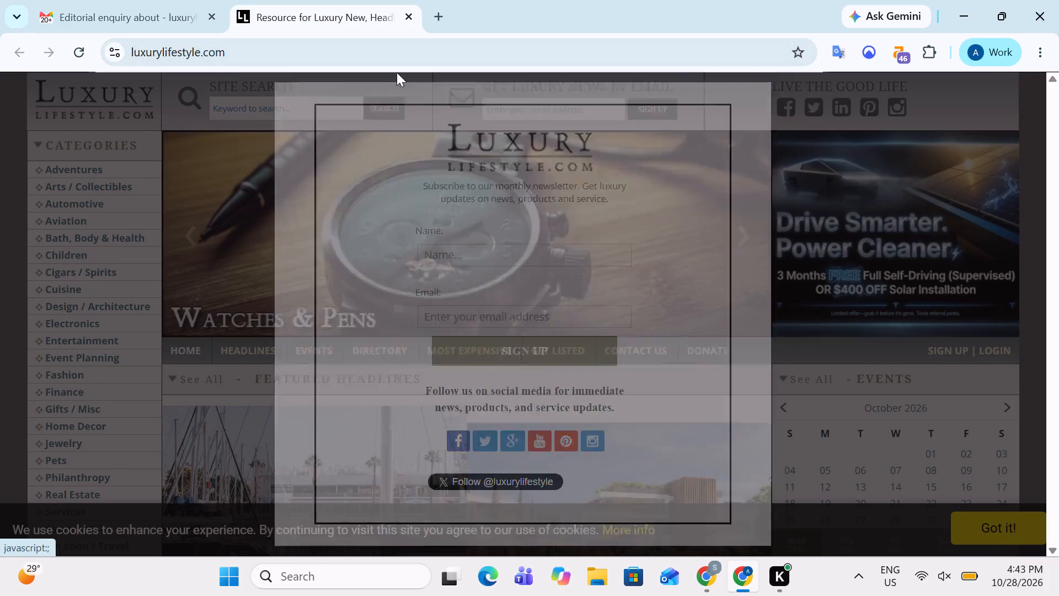
left_click(292, 45)
left_click_drag(292, 45, 210, 56)
key("ctrl+c")
key("ctrl+c")
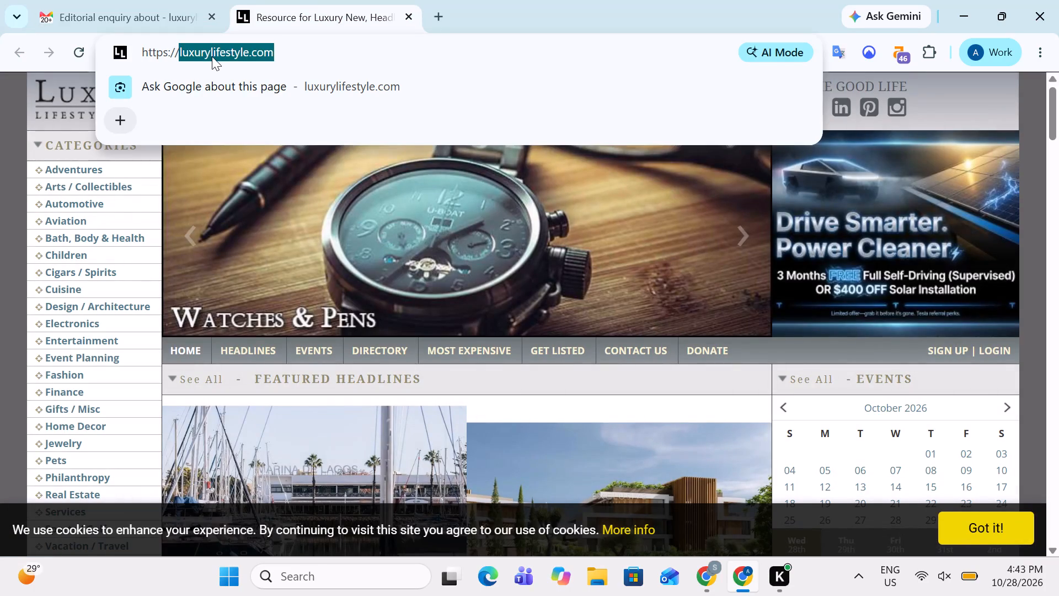
Add luxurylifestyle.com to the WEBSITE column of the New Master Sheet, in the first empty row below taylorholmes.com.
key("alt+Tab")
left_click(567, 0)
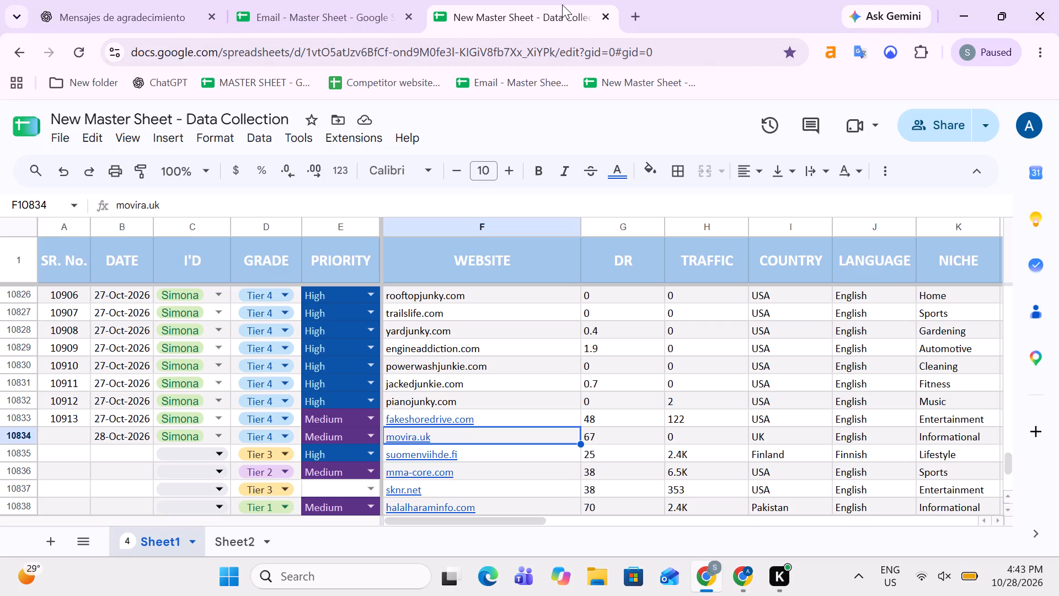
key("Down")
key("Down")
key("Down")
key("ctrl+Down")
key("Down")
key("Down")
key("Down")
key("Down")
key("Up")
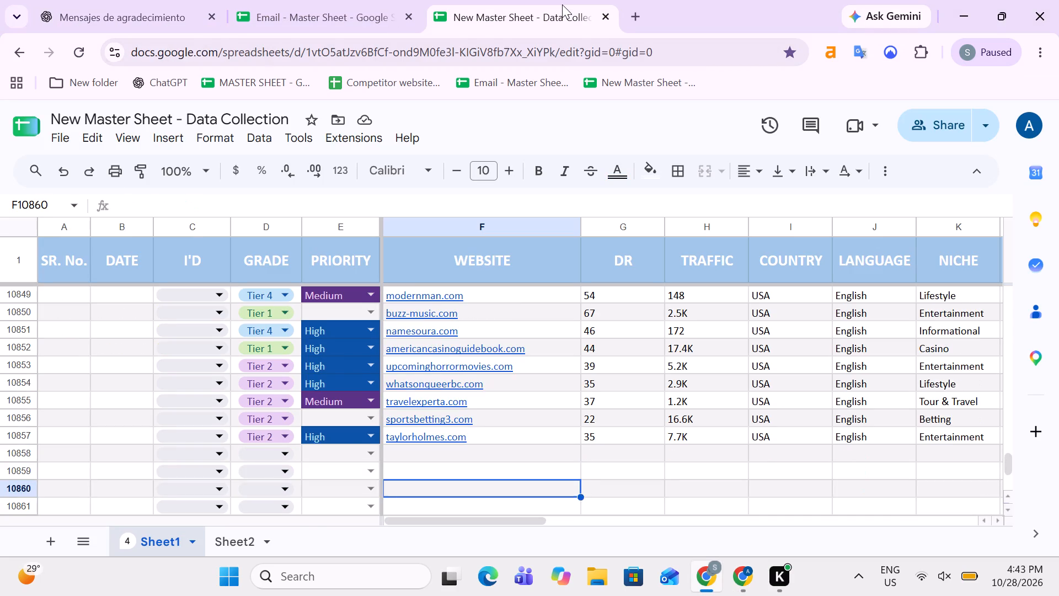
key("Up")
key("Up")
key("Return")
key("ctrl+v")
key("Tab")
key("Left")
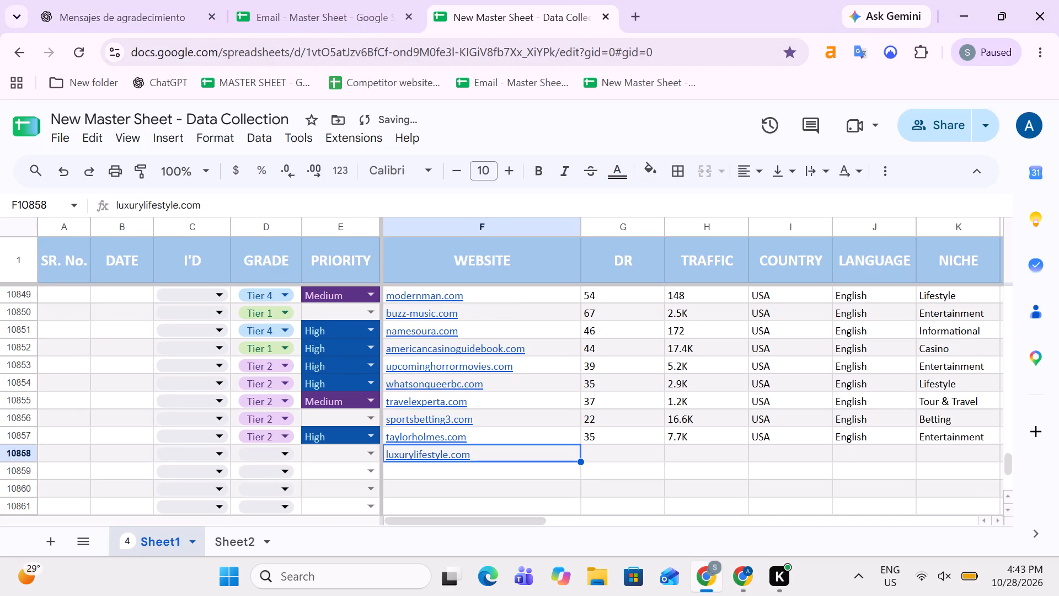
key("Right")
Return to the luxurylifestyle.com site and look through its homepage content.
key("alt+Tab")
scroll(818, 260, "down", 7)
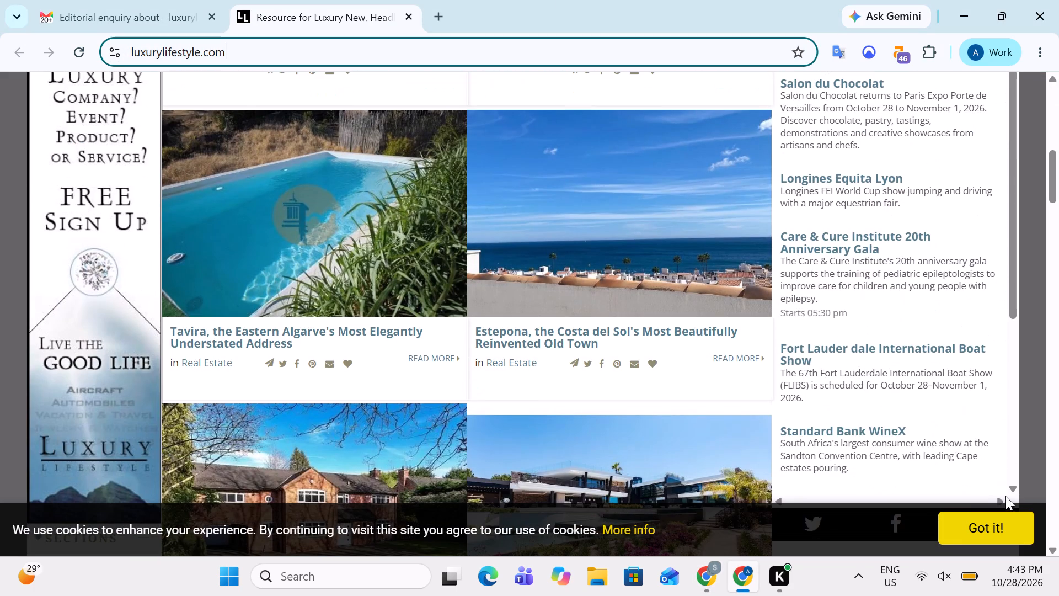
Dismiss the cookie notice on luxurylifestyle.com and check the site's Ahrefs metrics.
left_click(981, 529)
scroll(664, 278, "up", 17)
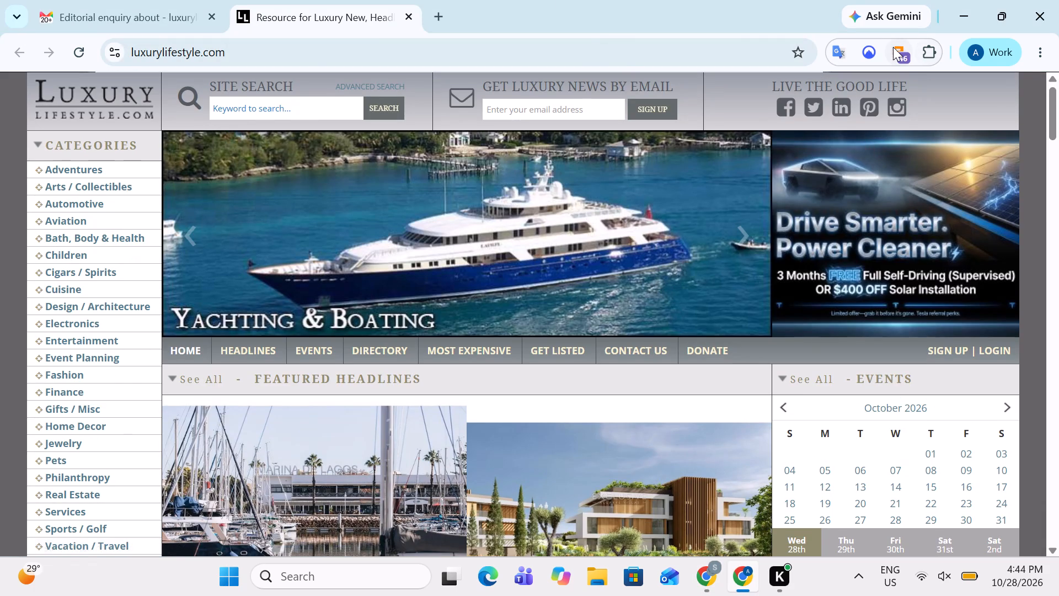
left_click(893, 47)
key("alt+Tab")
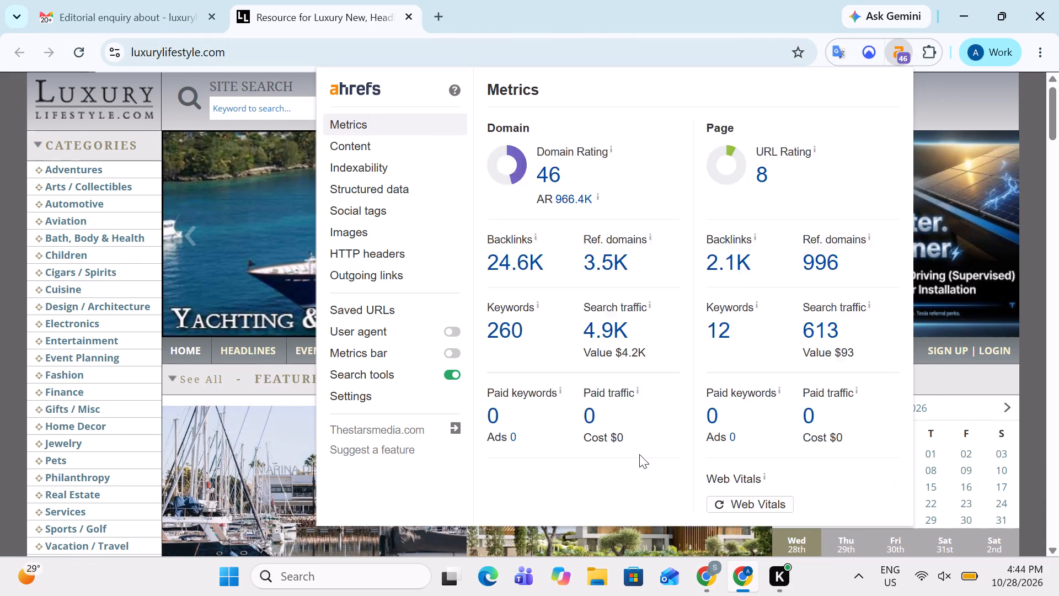
Record DR 46, traffic 4.9K, country USA, language English and niche Lifestyle in the luxurylifestyle.com row of the master sheet.
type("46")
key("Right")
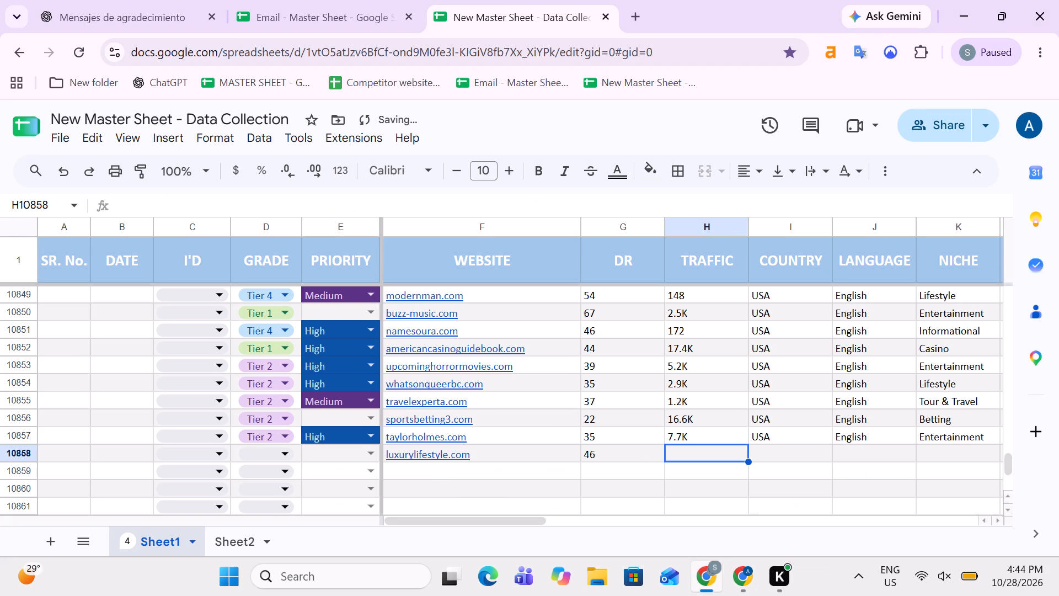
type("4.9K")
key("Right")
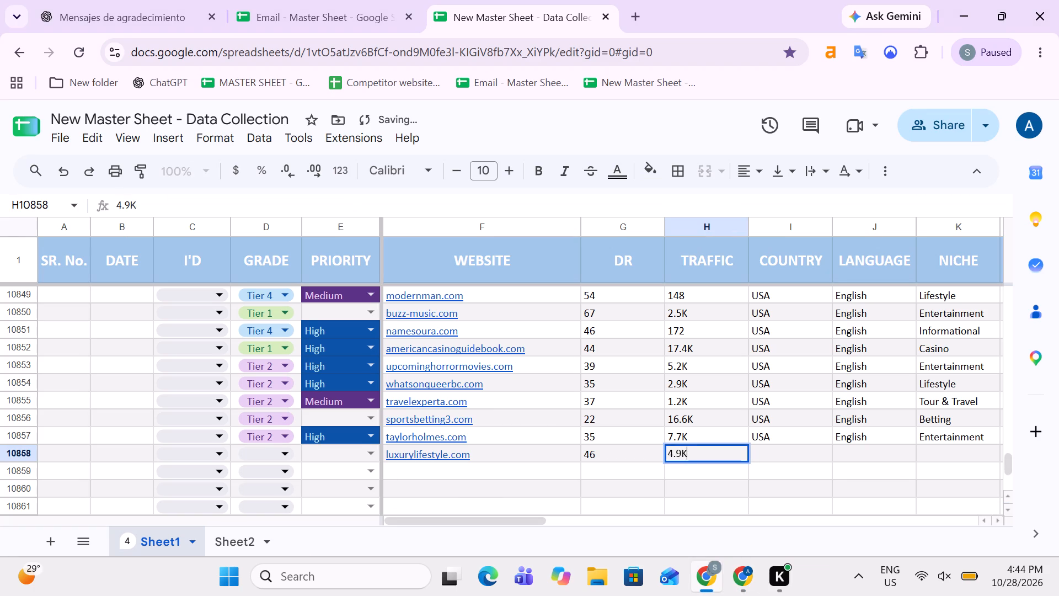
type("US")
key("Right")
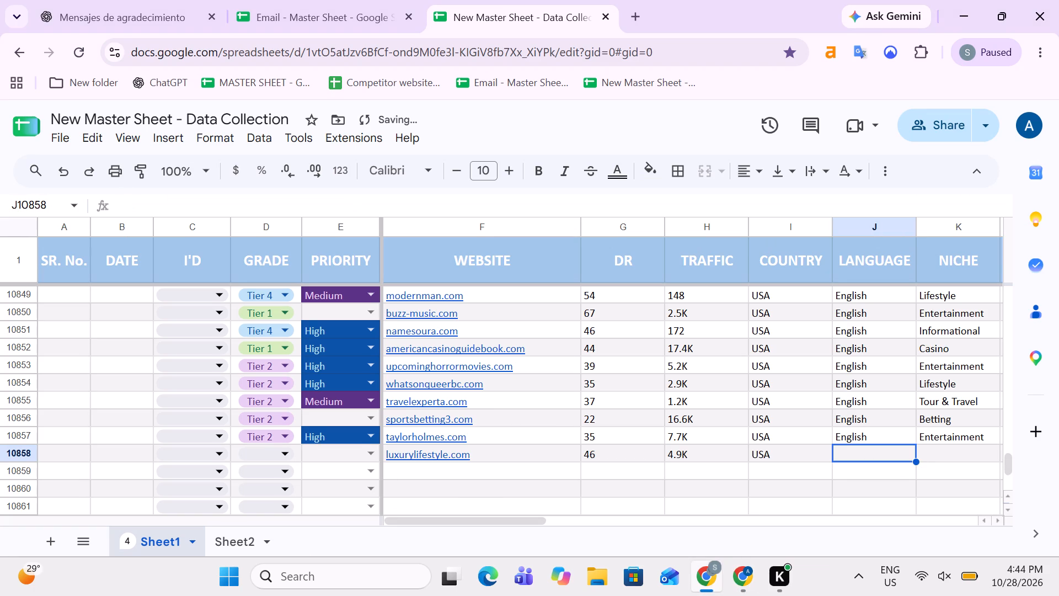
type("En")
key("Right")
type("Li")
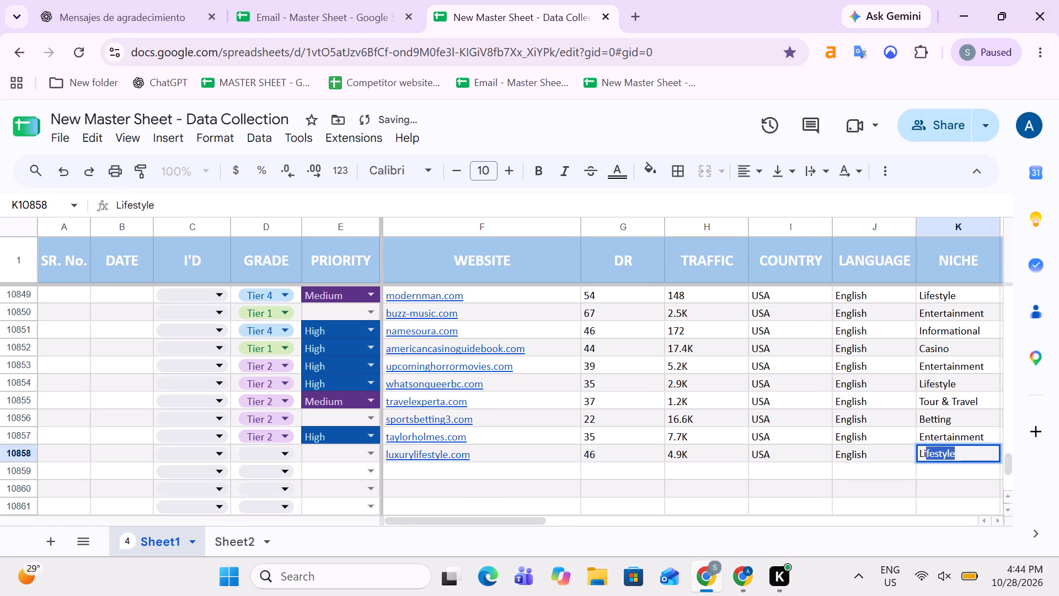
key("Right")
Switch to the luxurylifestyle.com site, search it for "Netbet", look over the results page and close the site.
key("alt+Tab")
left_click(0, 252)
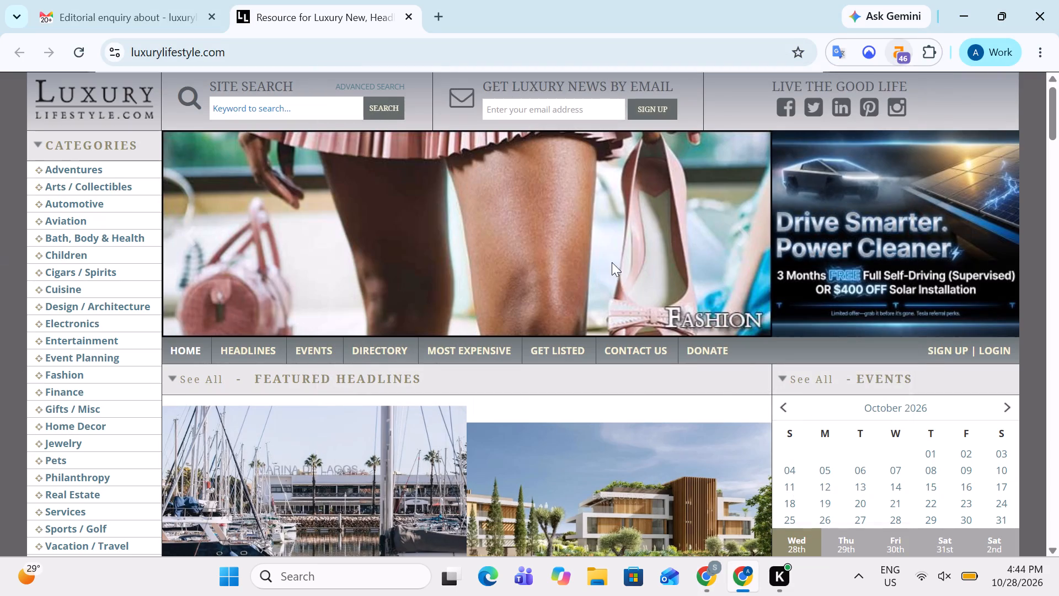
scroll(624, 274, "up", 6)
left_click(325, 100)
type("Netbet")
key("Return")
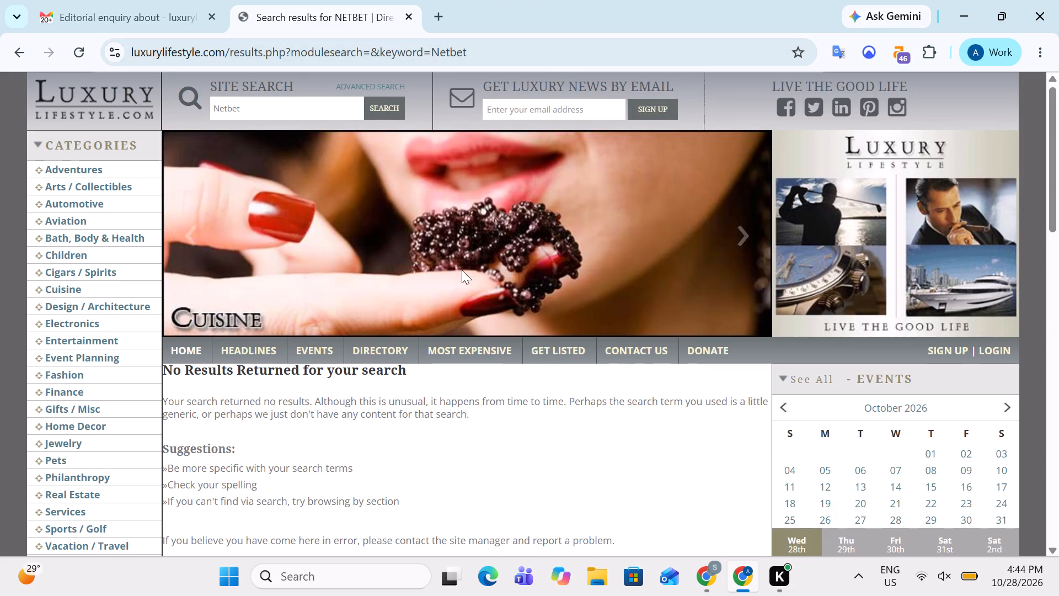
scroll(545, 384, "down", 2)
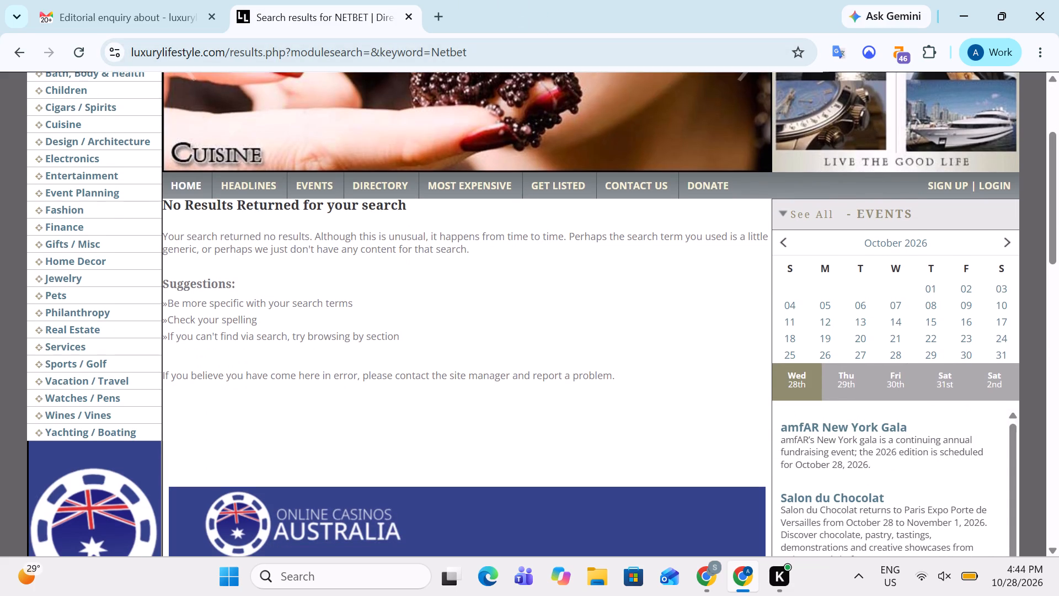
left_click(411, 15)
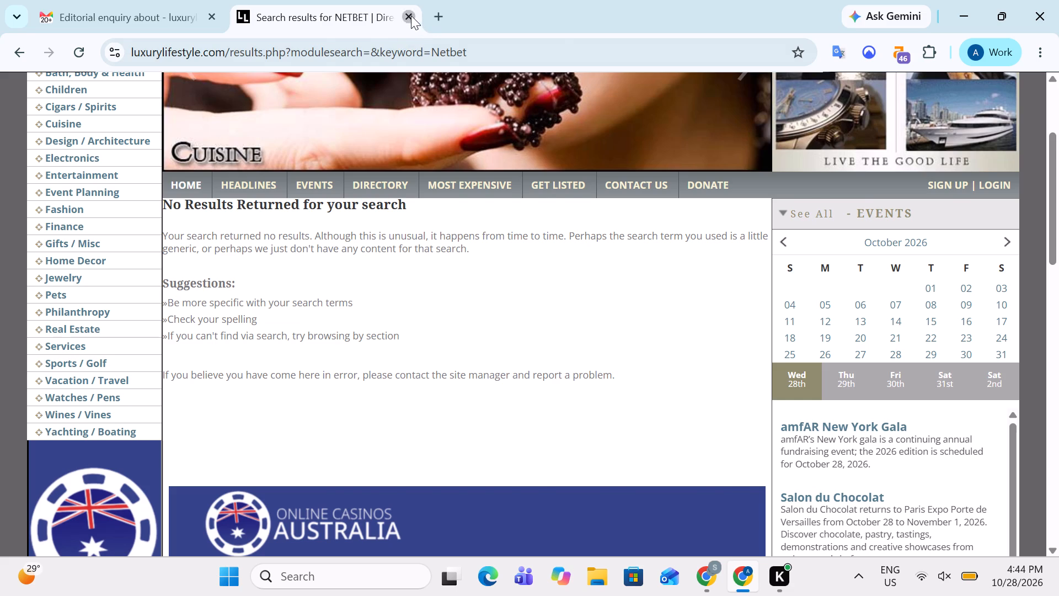
Check the publisher's rates in the email and enter price 50 and casino price 75 in the luxurylifestyle.com row.
scroll(547, 454, "up", 1)
scroll(581, 422, "up", 2)
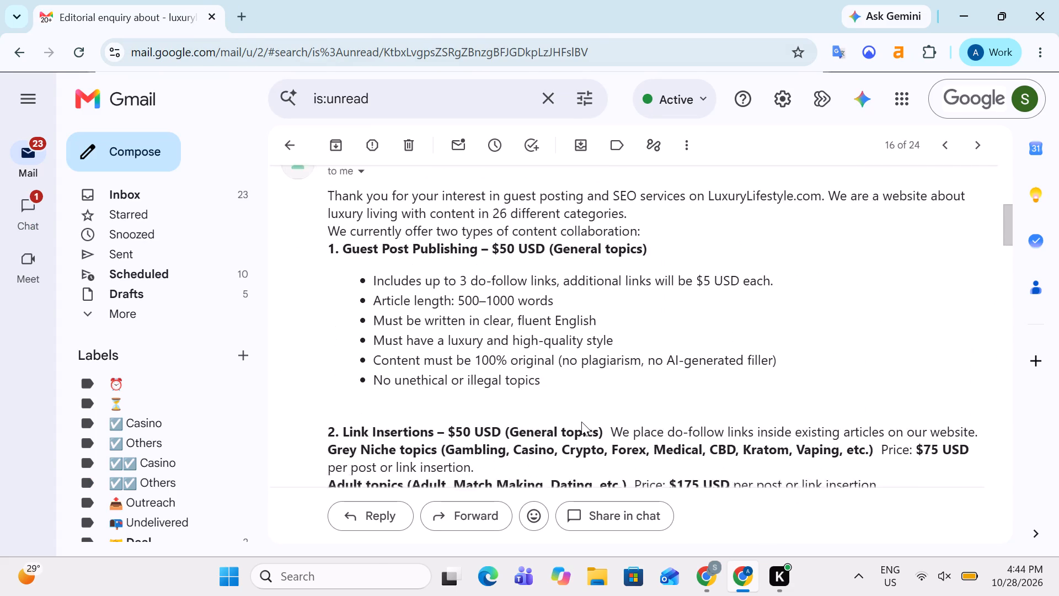
key("alt+Tab")
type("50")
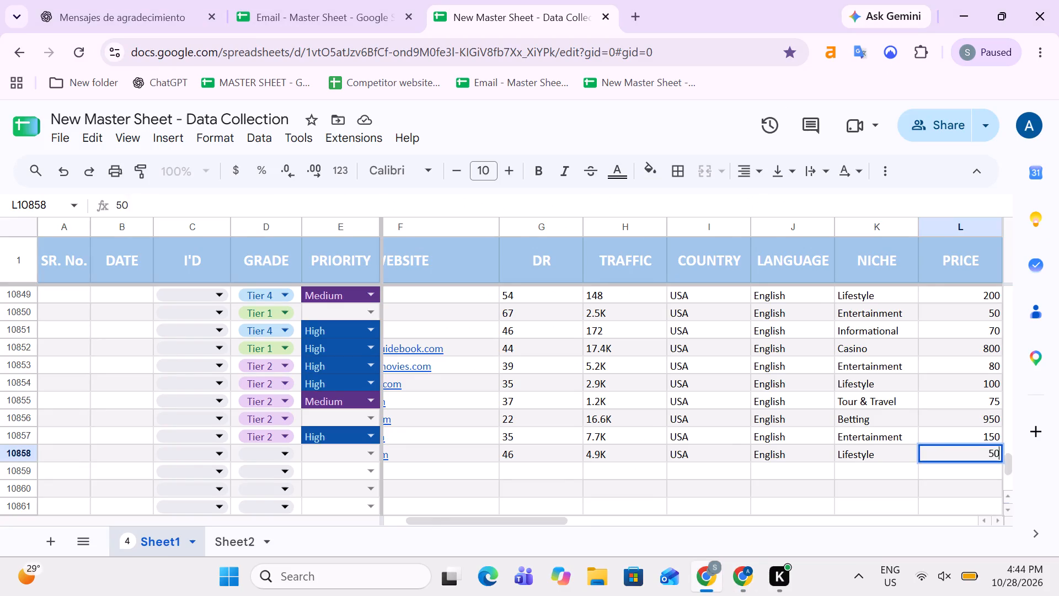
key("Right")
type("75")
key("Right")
Set the website type of the luxurylifestyle.com row to Unique, leaving Status and Link Policy blank.
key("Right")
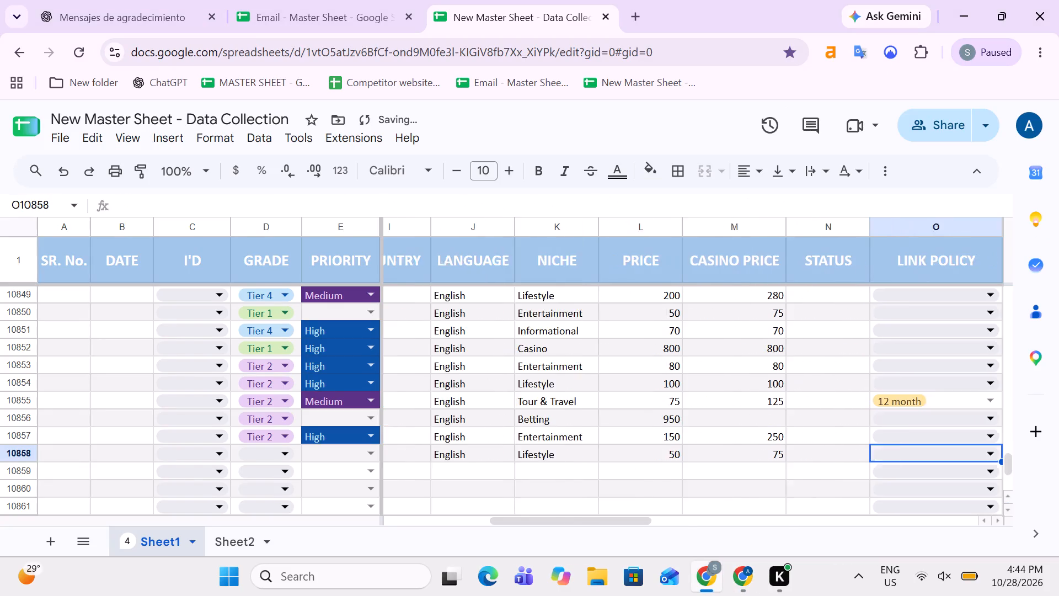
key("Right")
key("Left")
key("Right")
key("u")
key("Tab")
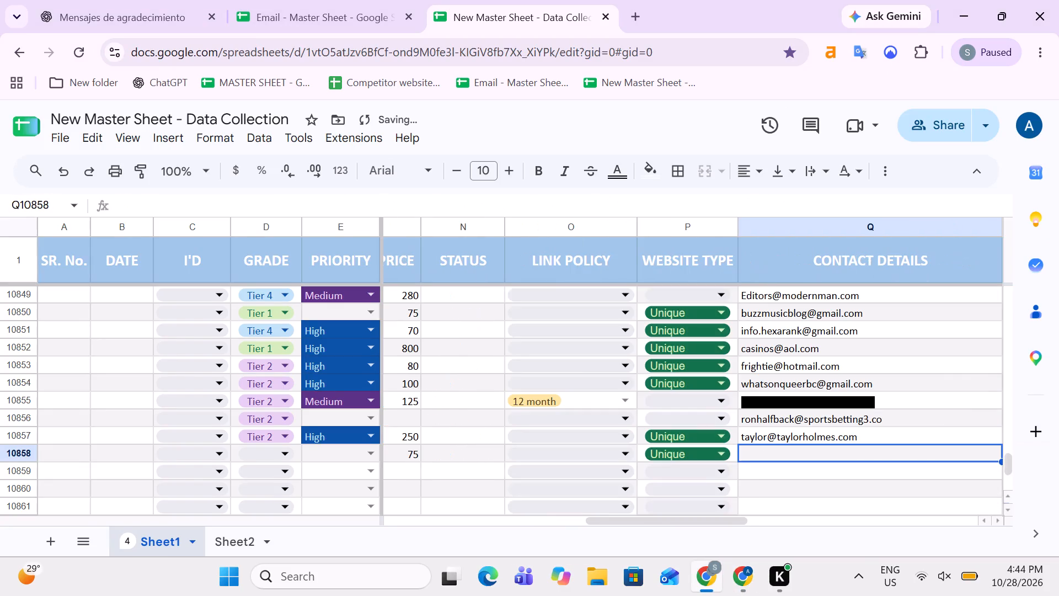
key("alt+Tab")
scroll(401, 338, "up", 2)
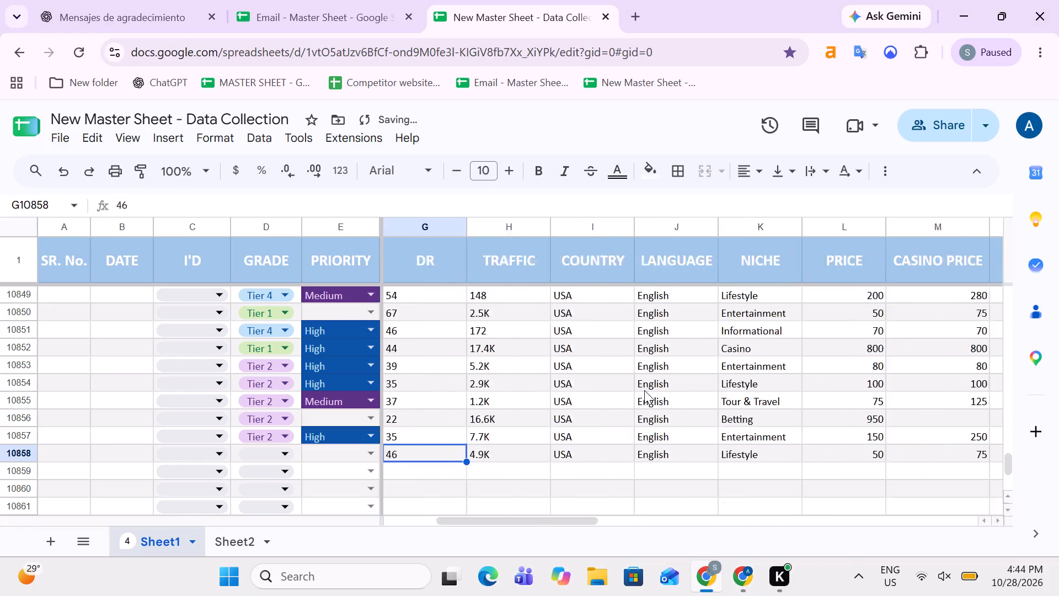
key("Right")
key("Right")
key("Right")
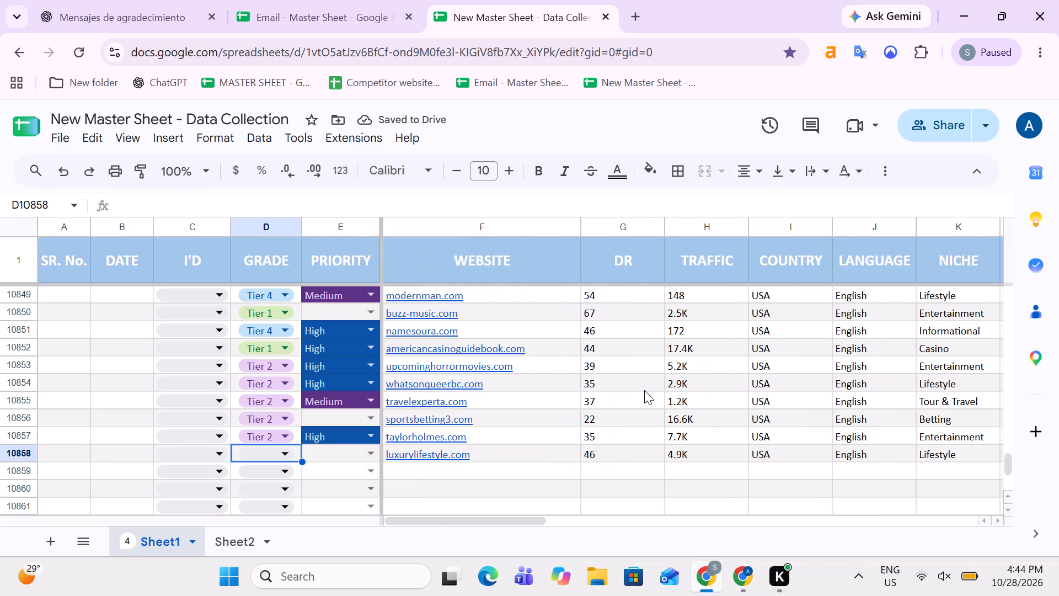
key("Right")
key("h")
key("Down")
key("Return")
Fill in the Grade of the luxurylifestyle.com row with a tier.
key("Up")
key("Left")
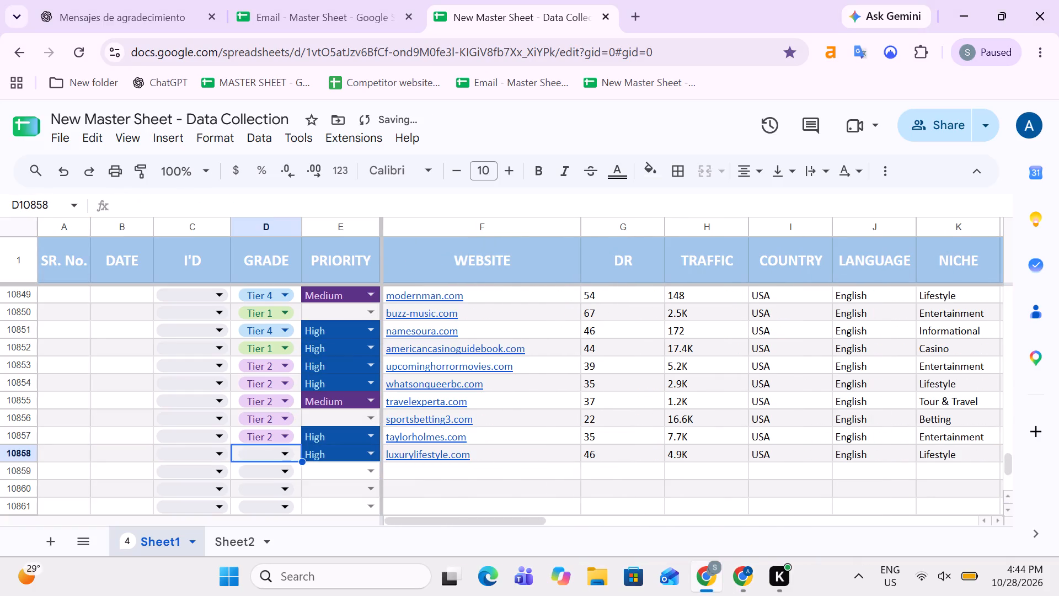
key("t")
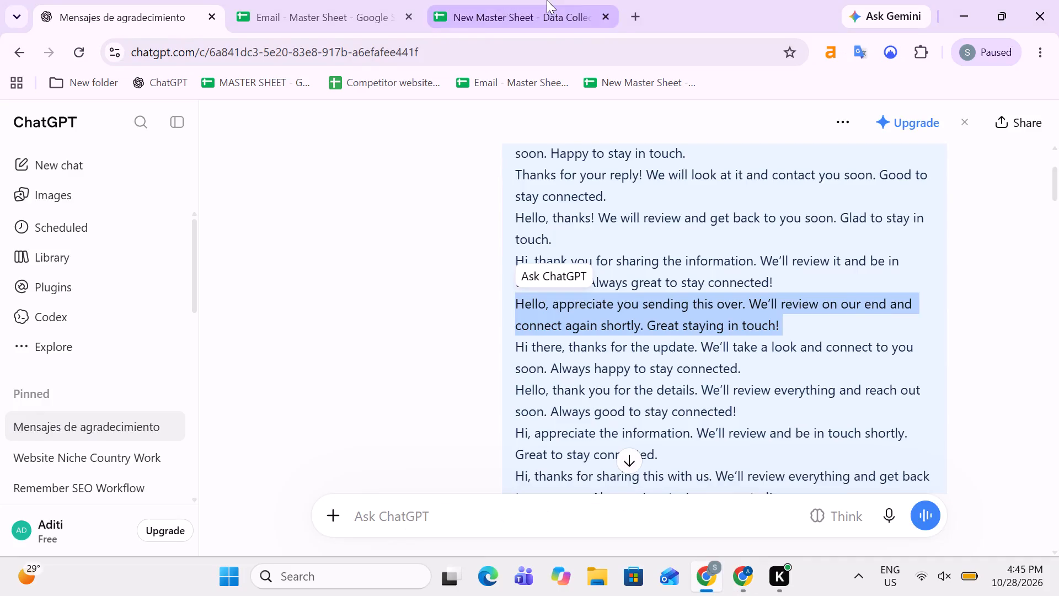
left_click(547, 0)
key("Right")
key("Right")
key("Right")
key("Right")
key("Right")
key("Right")
key("Right")
key("Right")
key("Right")
key("Right")
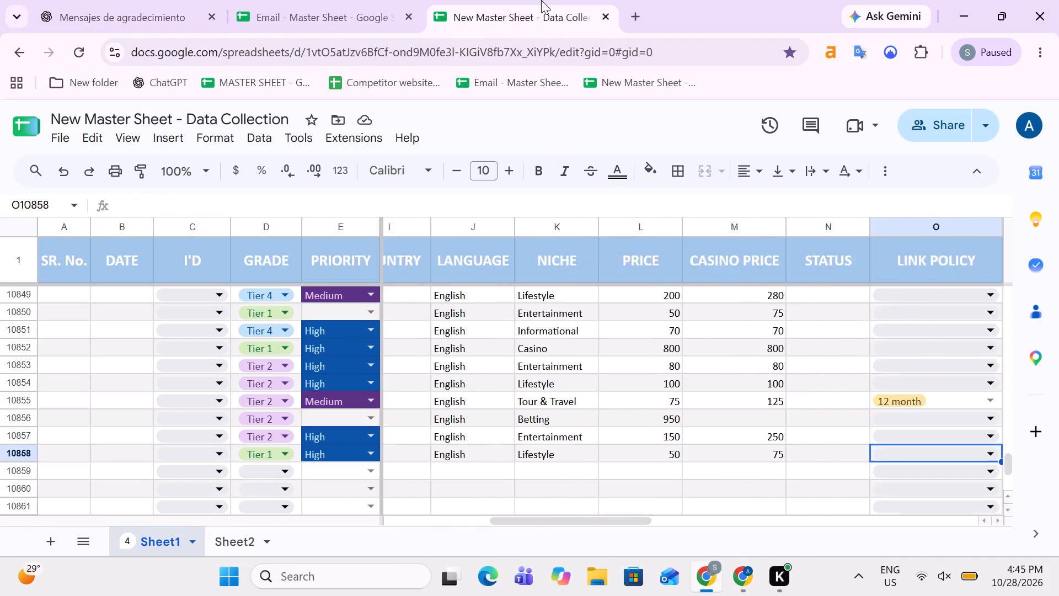
key("Right")
key("Right")
key("Left")
key("Left")
key("Left")
key("Left")
key("Left")
key("Left")
key("Left")
key("Left")
key("Left")
key("Left")
key("Left")
key("Left")
key("Left")
key("Left")
key("Left")
key("Left")
key("Left")
key("Left")
key("Right")
key("Right")
key("Right")
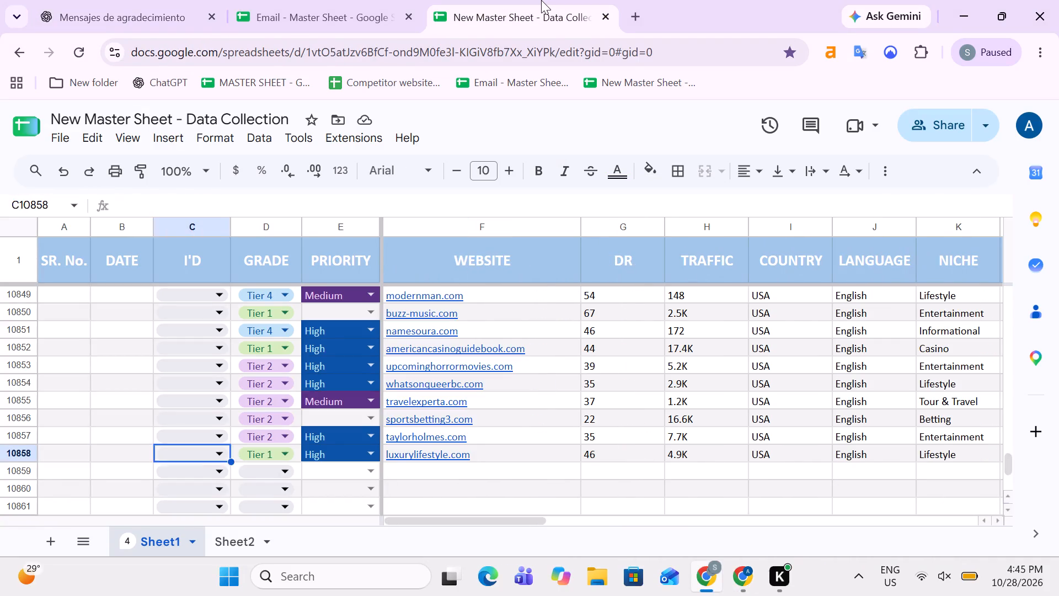
key("Right")
key("Right")
key("alt+Tab")
scroll(768, 242, "down", 14)
scroll(740, 384, "up", 2)
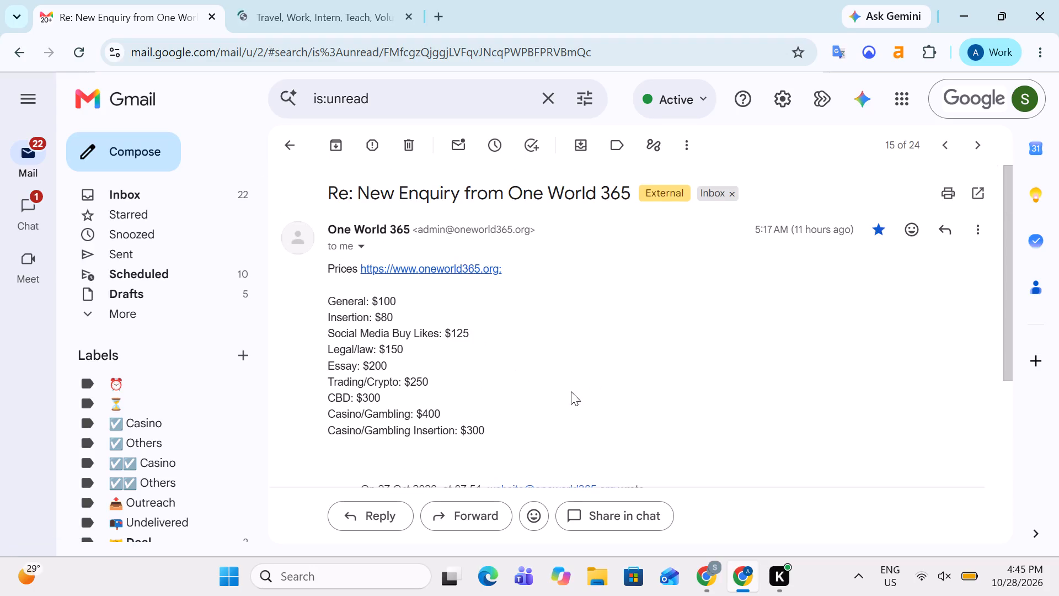
scroll(479, 450, "down", 2)
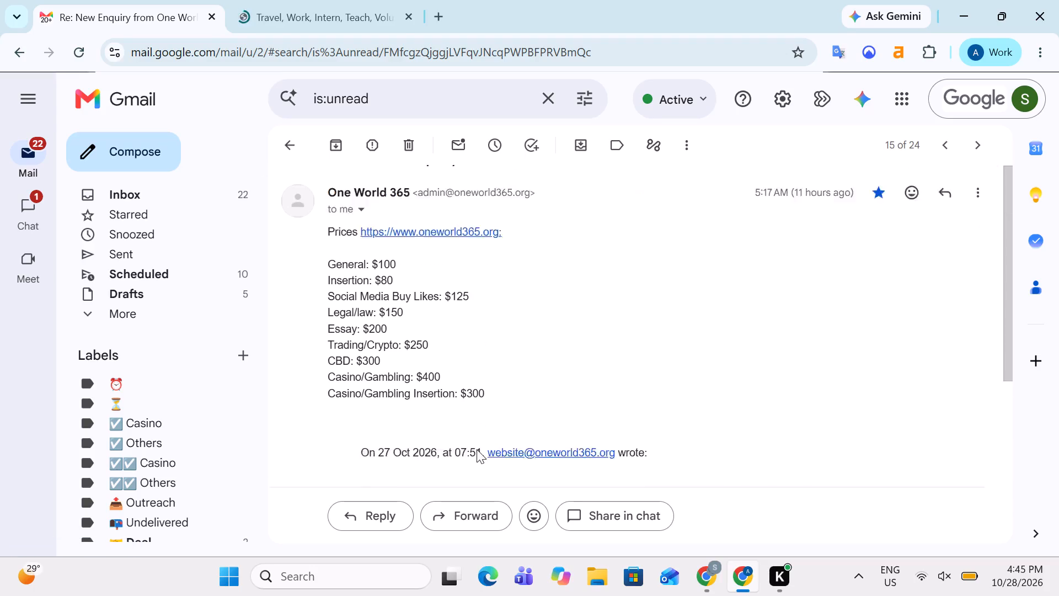
scroll(466, 397, "down", 6)
Copy the domain oneworld365.org from the opened site, skim its homepage, and enter the domain in the master sheet's next empty Website cell.
left_click(335, 0)
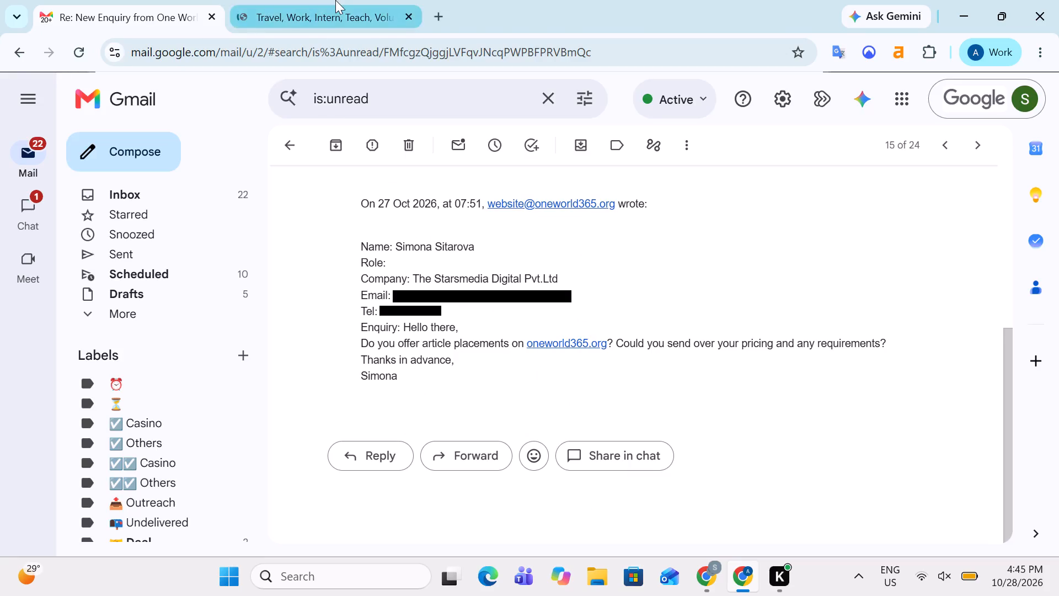
left_click(290, 51)
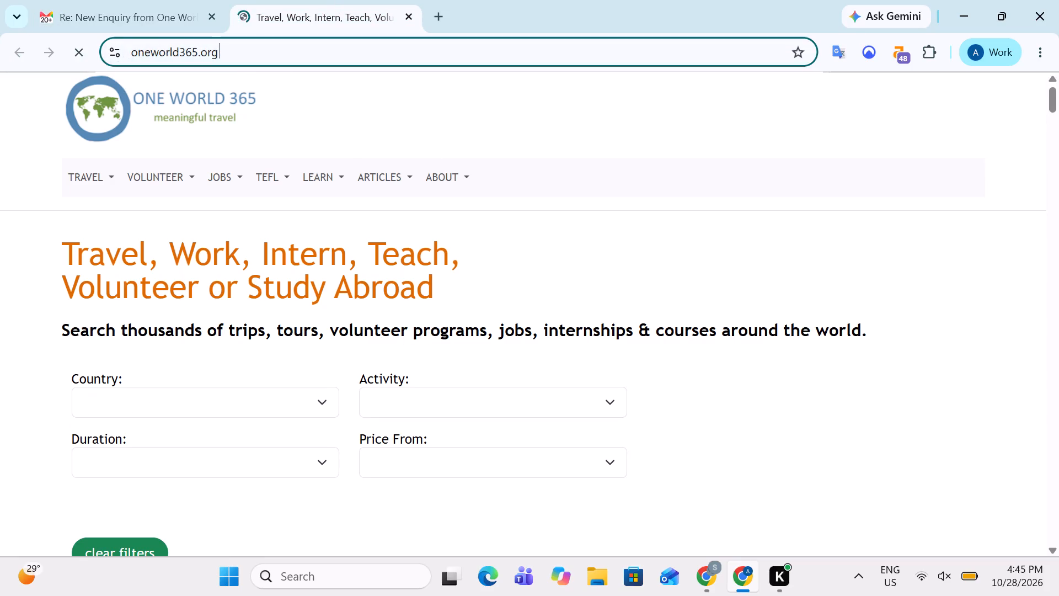
left_click_drag(290, 51, 185, 49)
left_click(333, 45)
left_click_drag(333, 45, 235, 59)
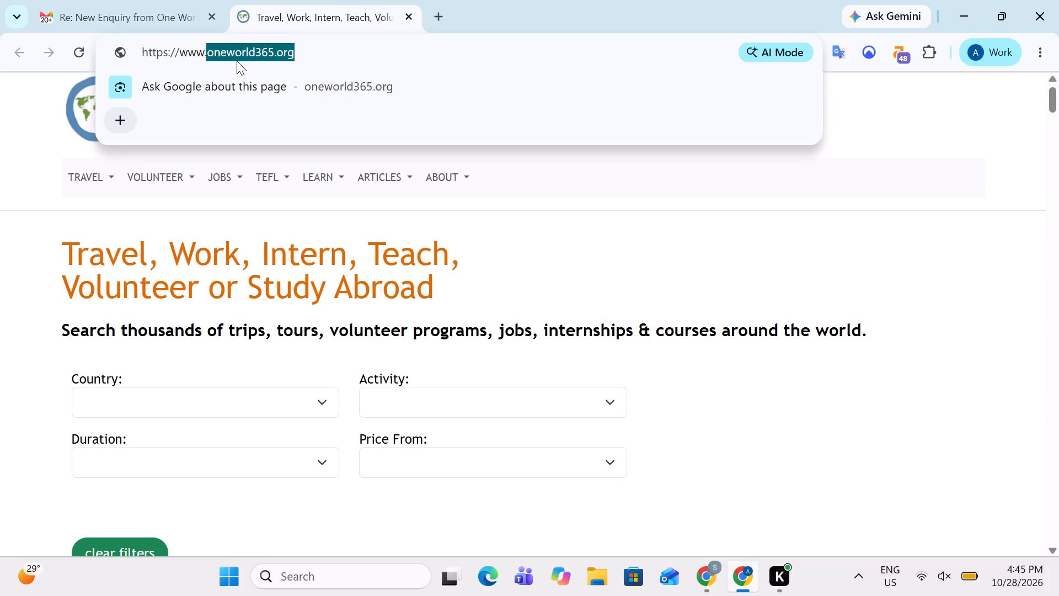
key("ctrl+c")
key("ctrl+c")
scroll(456, 270, "down", 5)
scroll(480, 406, "down", 11)
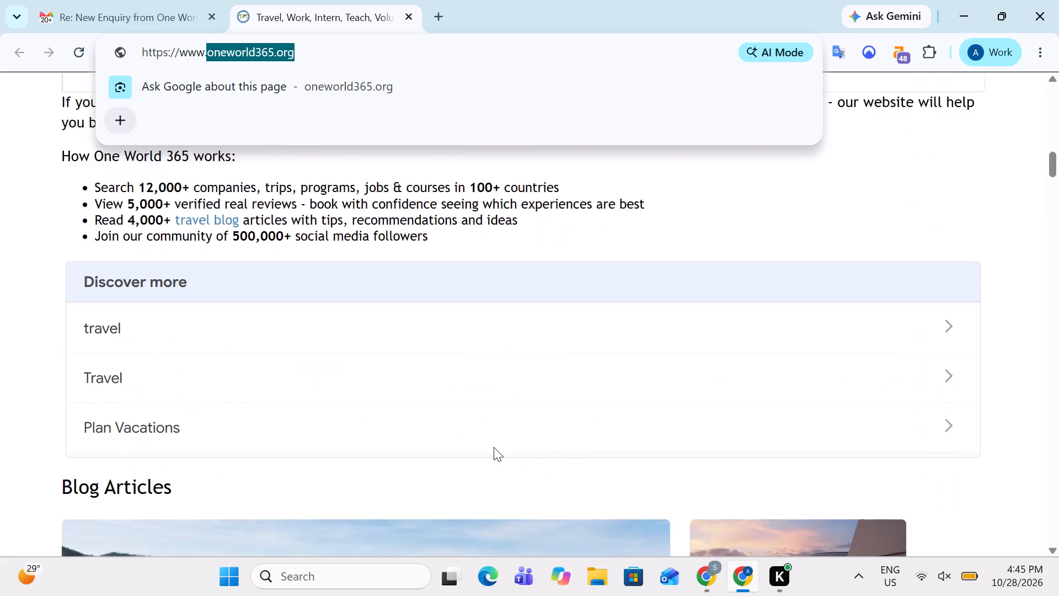
scroll(496, 448, "down", 18)
key("alt+Tab")
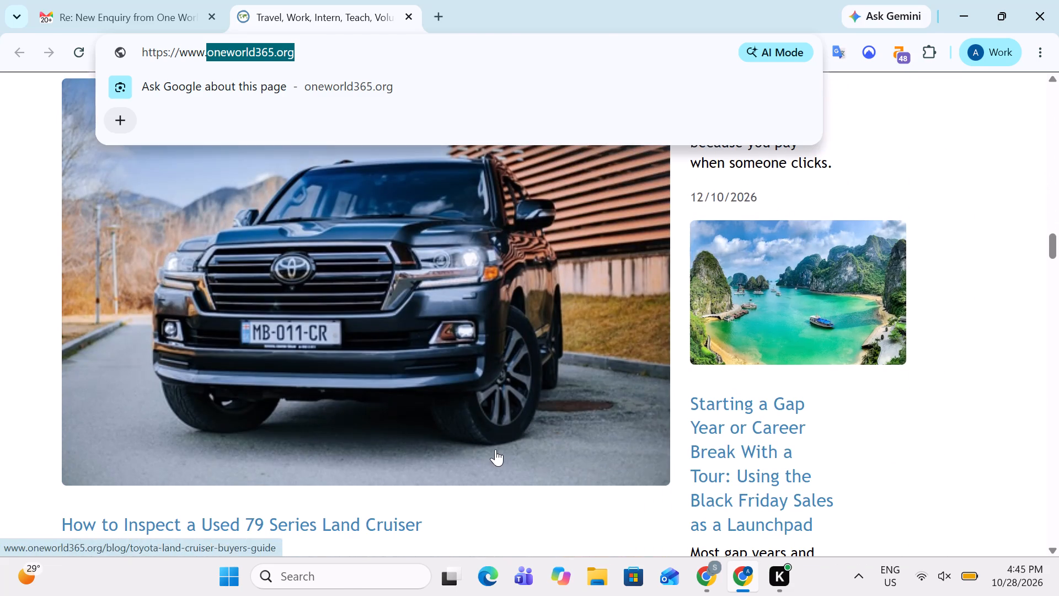
key("Down")
key("Return")
key("ctrl+v")
key("Tab")
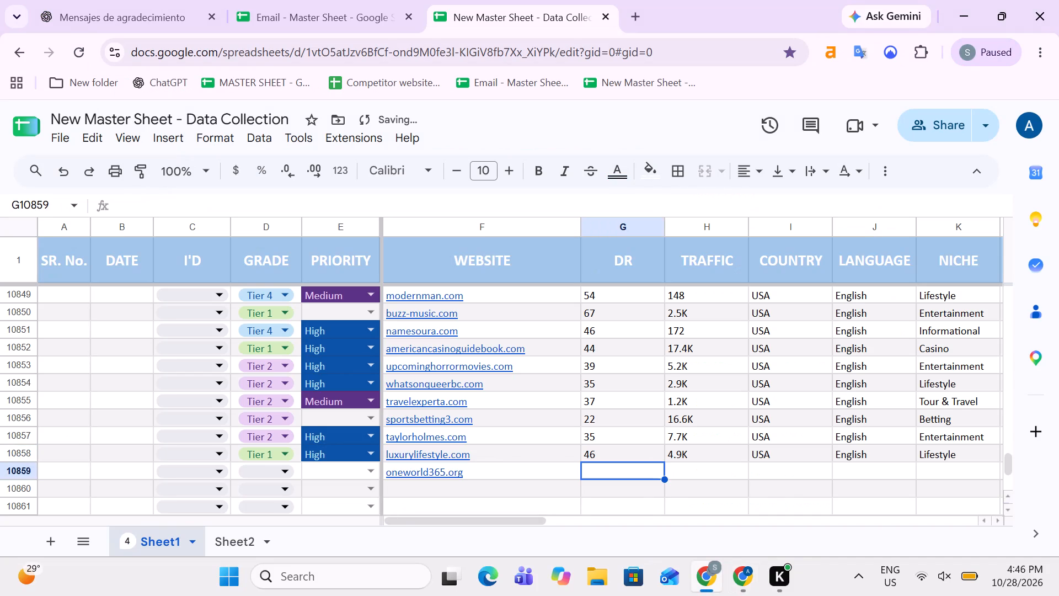
Close the pop-up ad on oneworld365.org, look over the homepage's topics, and check the site's Ahrefs metrics.
key("alt+Tab")
scroll(812, 453, "up", 16)
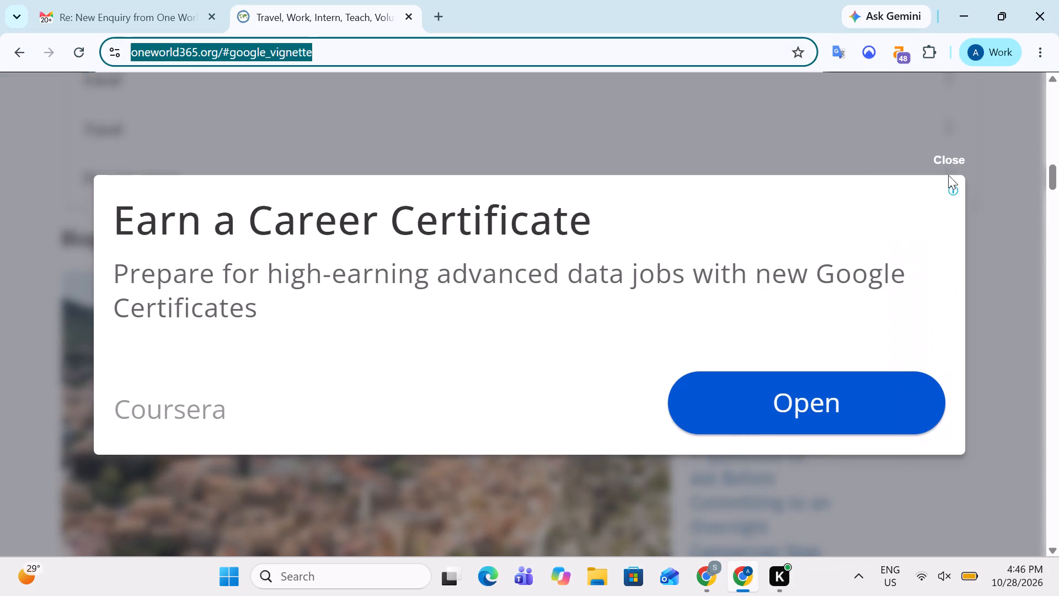
left_click(946, 162)
scroll(914, 270, "up", 20)
scroll(914, 270, "up", 20)
scroll(914, 270, "up", 6)
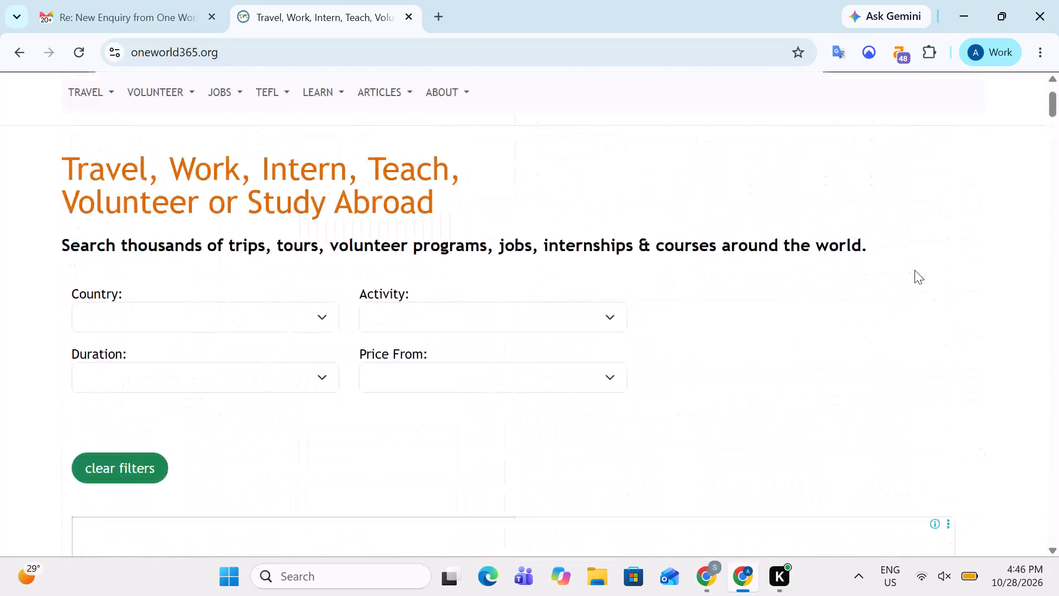
scroll(914, 270, "up", 17)
scroll(382, 225, "down", 1)
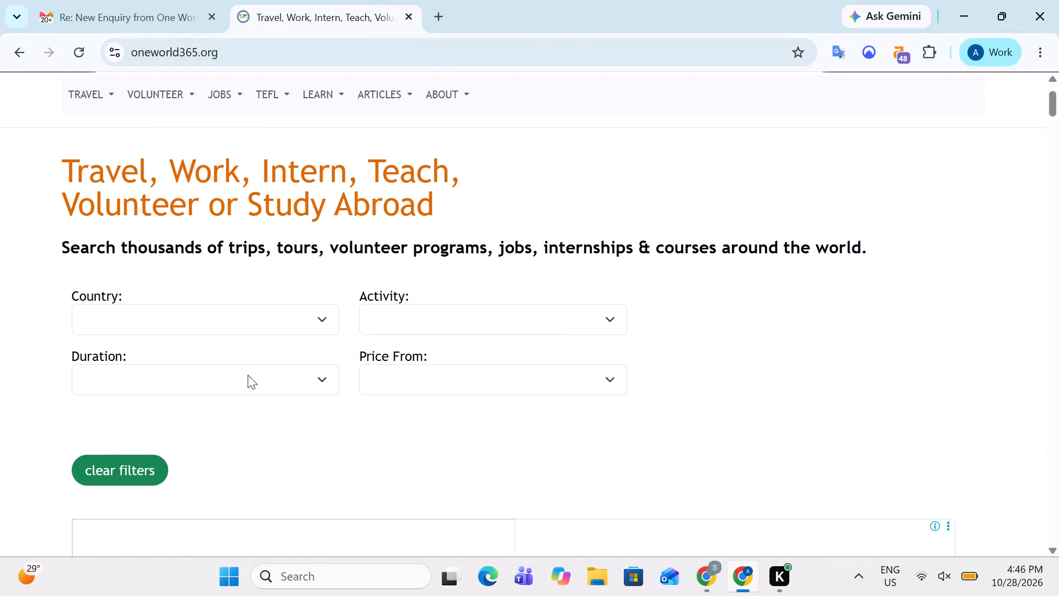
scroll(347, 323, "down", 3)
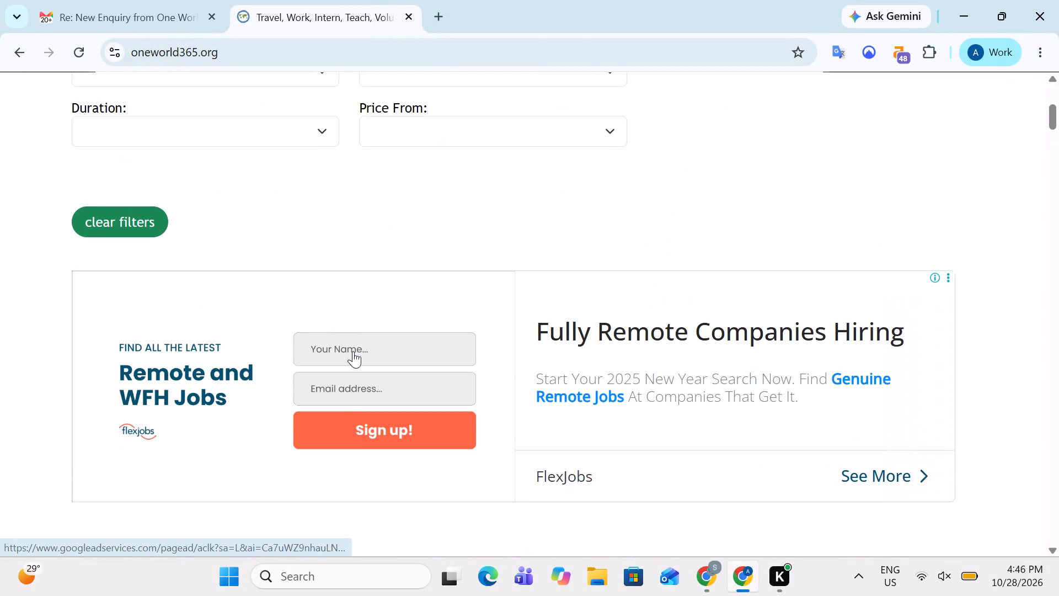
scroll(200, 237, "up", 1)
scroll(276, 270, "up", 2)
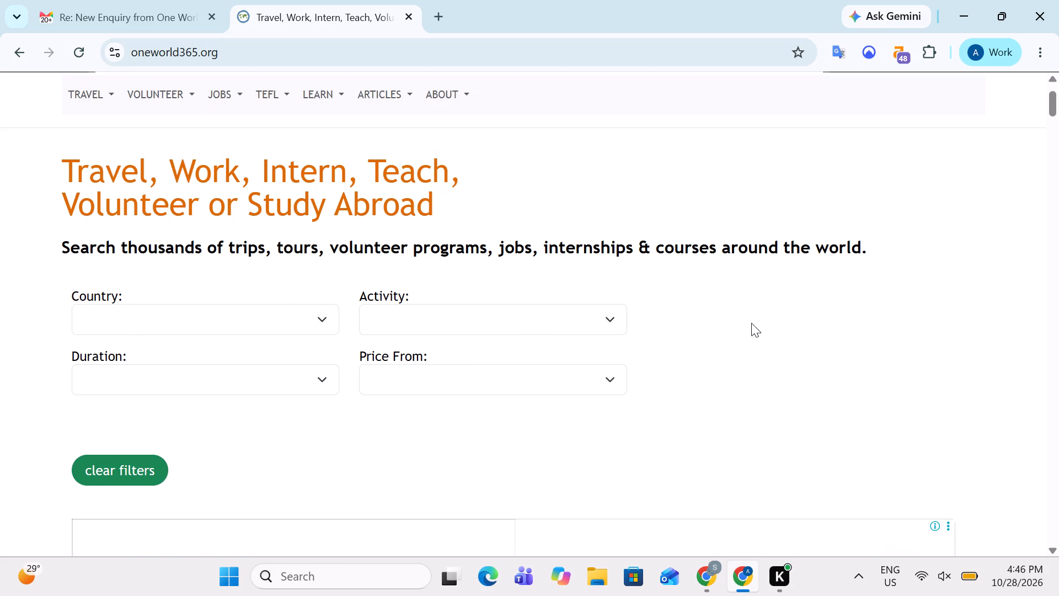
scroll(732, 333, "down", 3)
scroll(1009, 353, "down", 4)
scroll(558, 376, "down", 1)
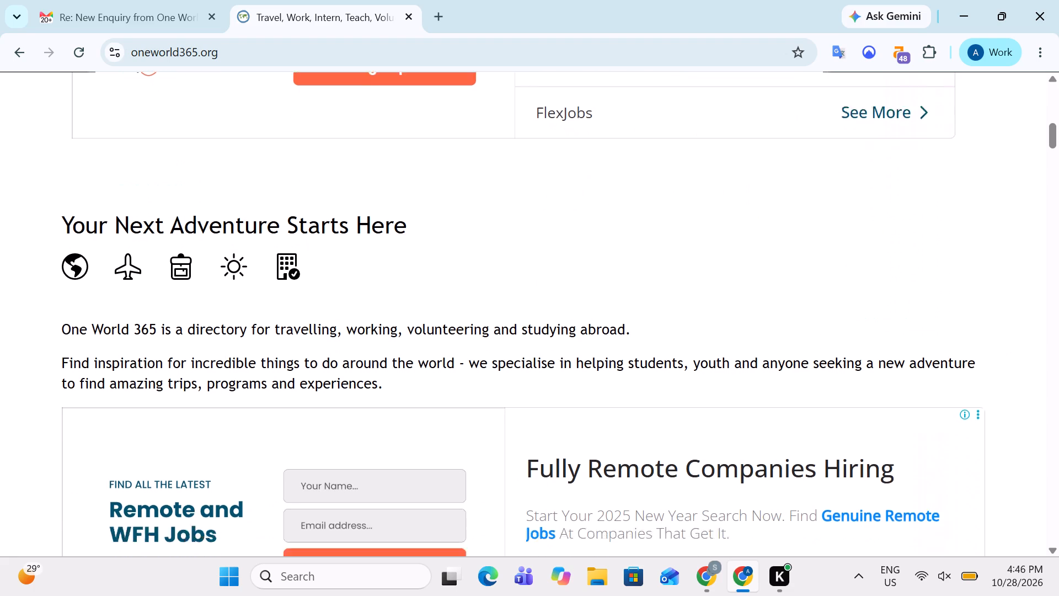
scroll(747, 426, "up", 20)
scroll(747, 426, "up", 3)
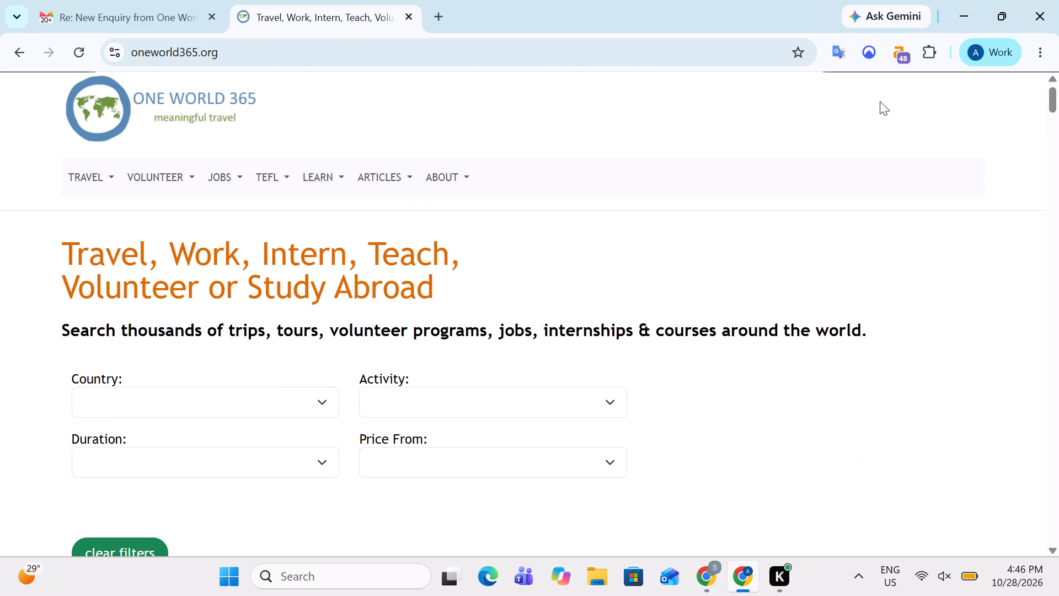
left_click(900, 66)
left_click(898, 58)
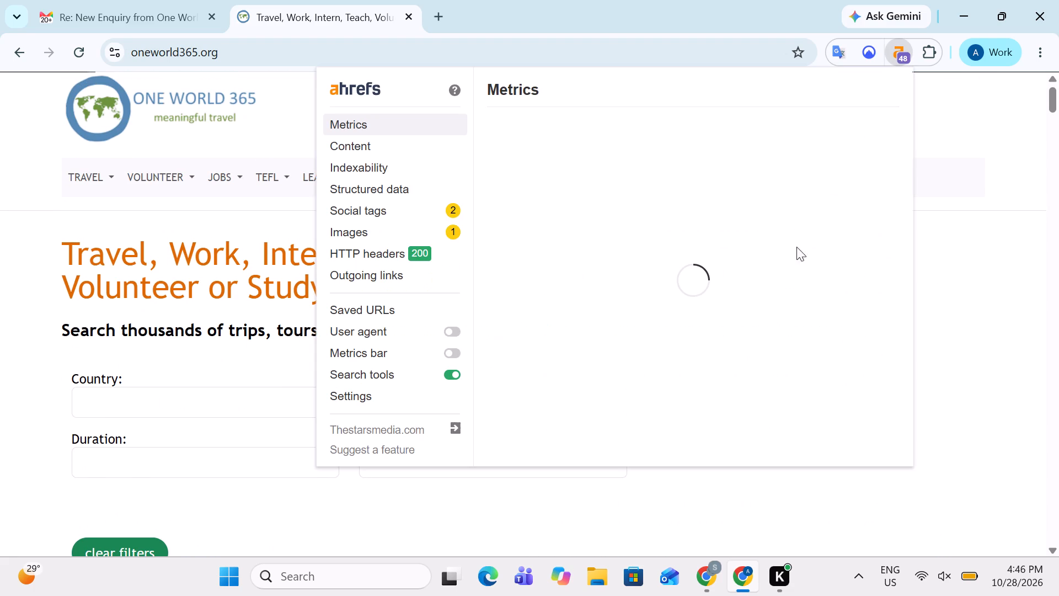
In the master sheet's oneworld365.org row, enter DR 48, traffic 1.1K, country USA, language English and niche News.
key("alt+Tab")
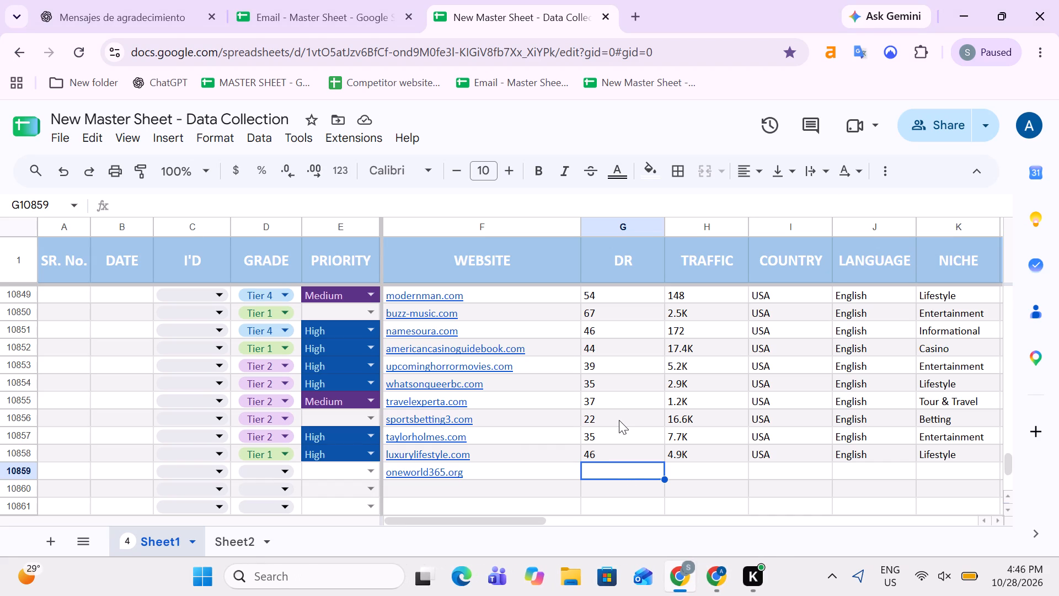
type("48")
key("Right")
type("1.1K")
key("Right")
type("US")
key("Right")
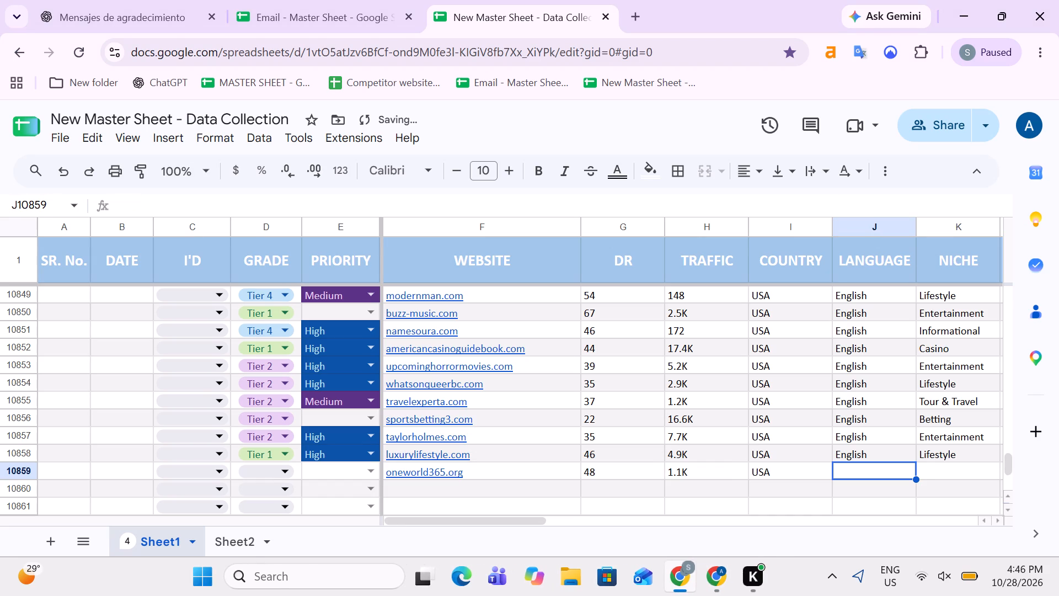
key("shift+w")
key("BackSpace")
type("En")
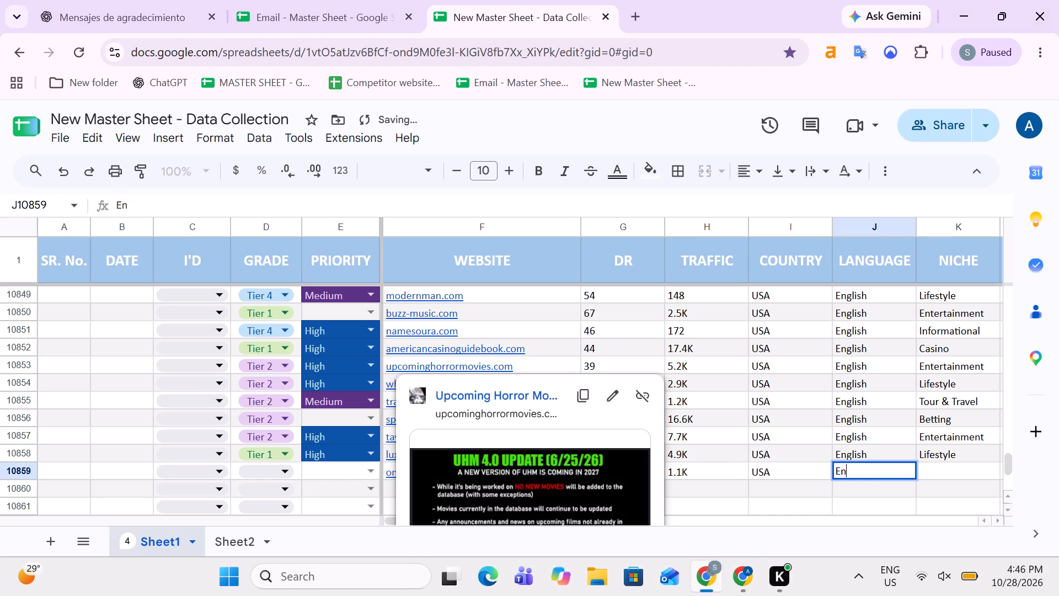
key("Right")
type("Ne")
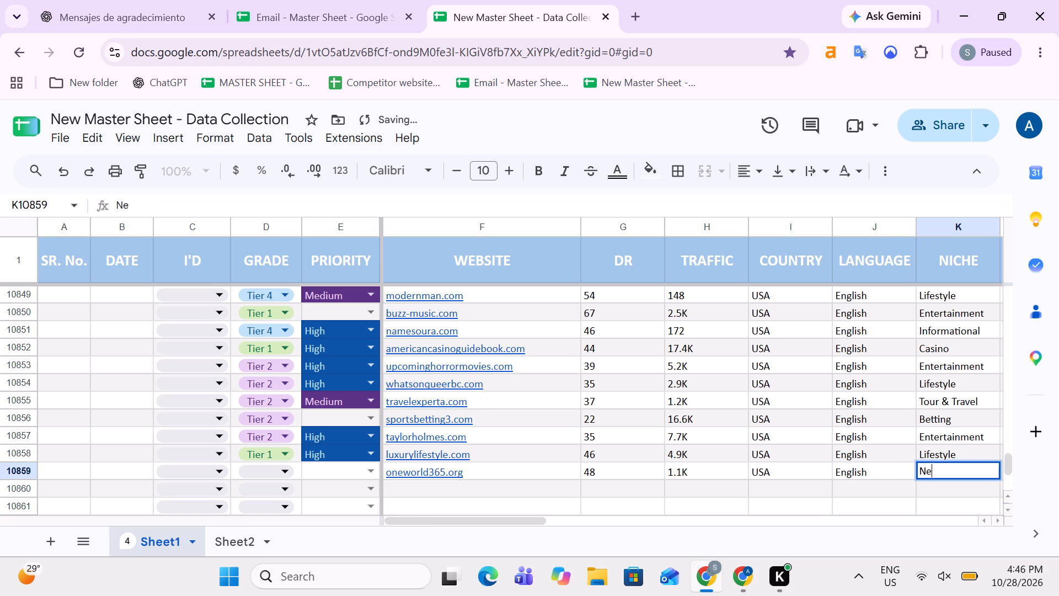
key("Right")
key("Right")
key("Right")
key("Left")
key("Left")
Look through the oneworld365.org homepage, its blog articles and footer, and close the site.
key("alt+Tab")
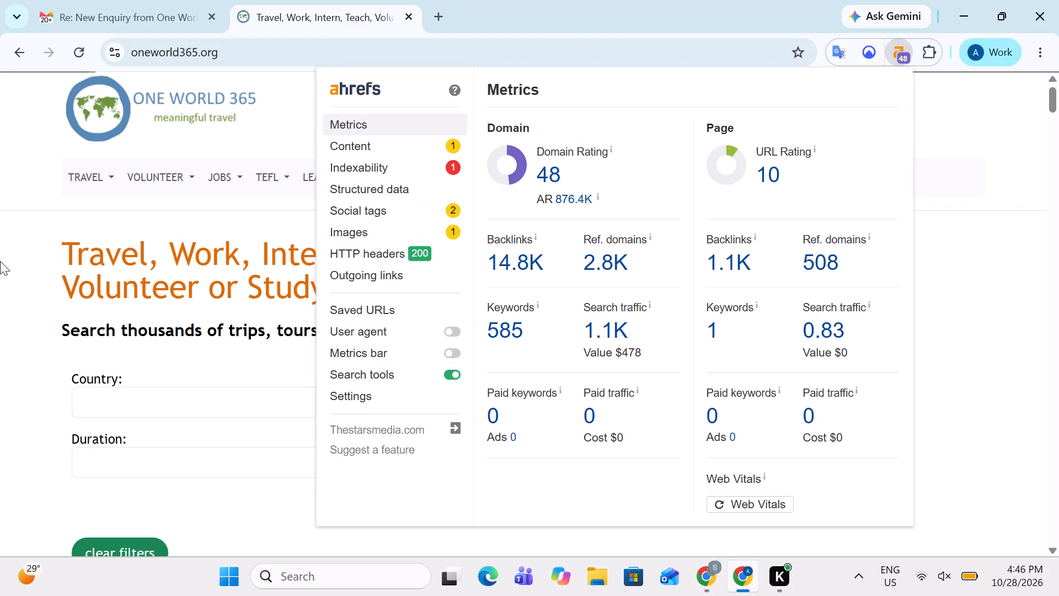
left_click(0, 261)
left_click(135, 400)
left_click(558, 353)
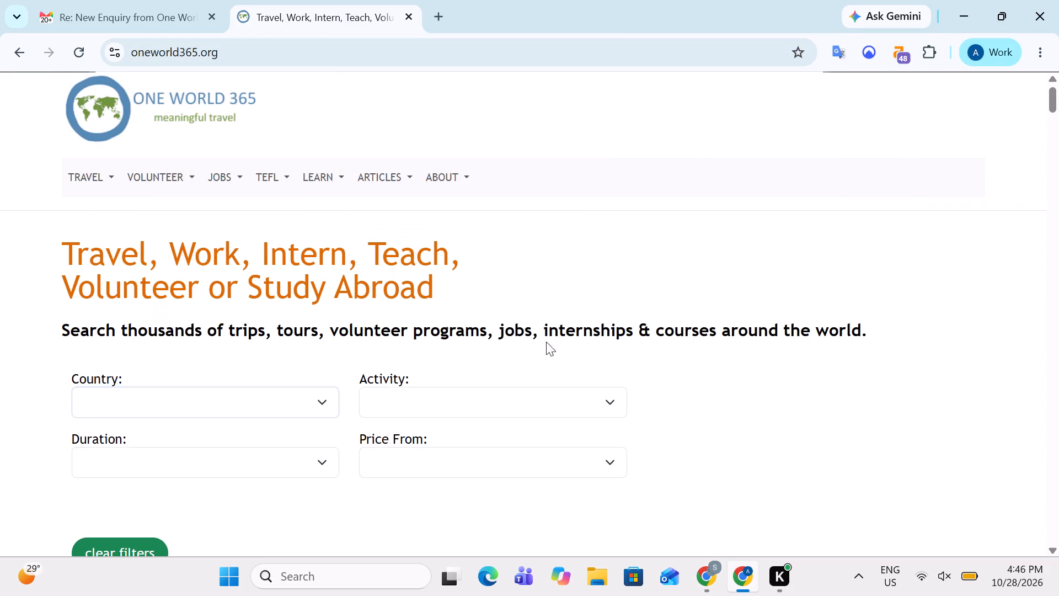
scroll(523, 332, "down", 3)
scroll(271, 304, "down", 2)
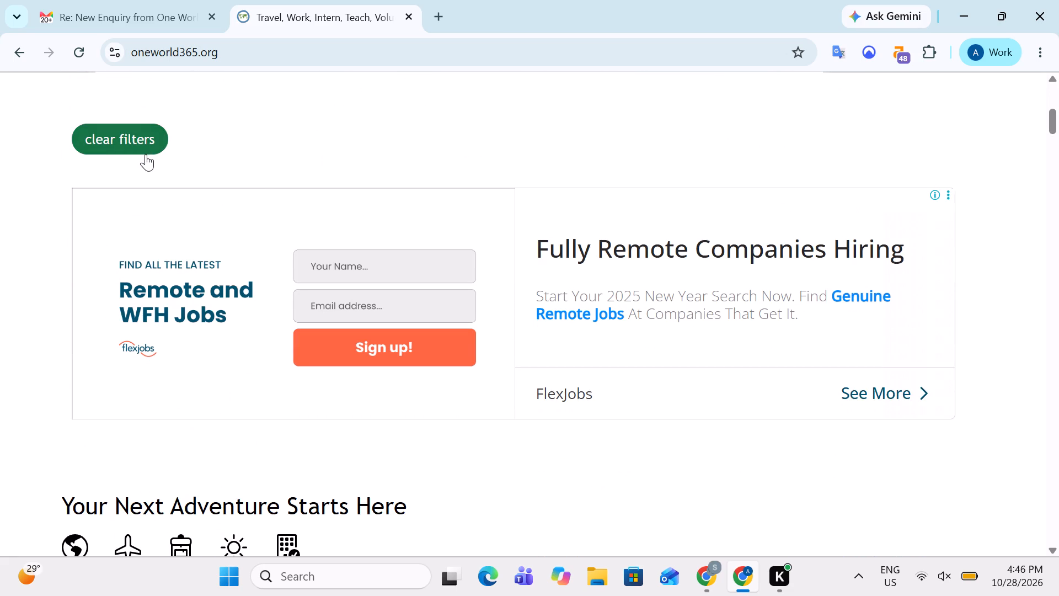
scroll(391, 198, "up", 6)
scroll(407, 342, "up", 4)
scroll(454, 268, "down", 7)
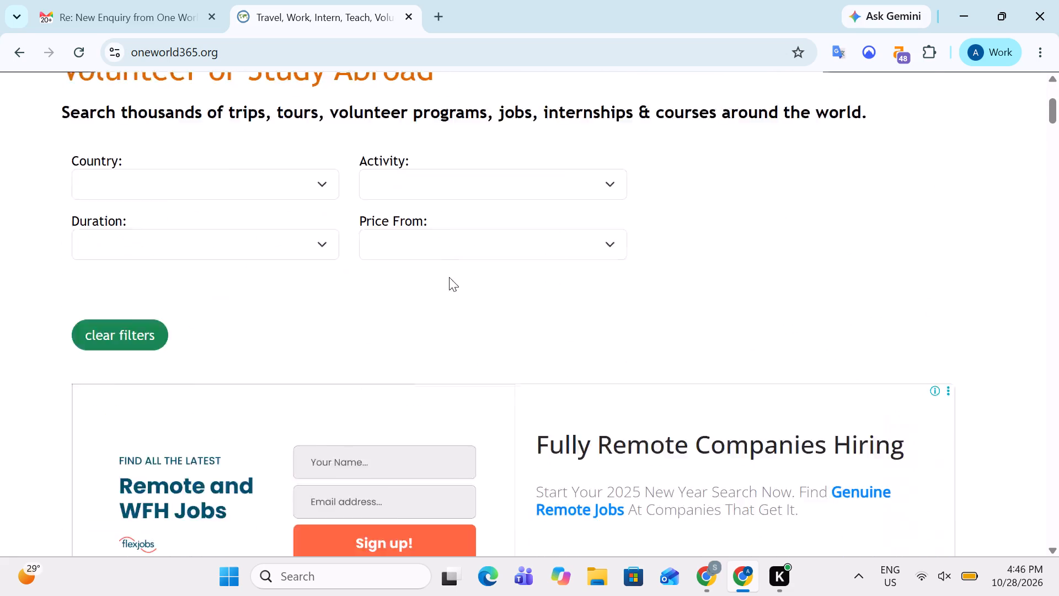
scroll(441, 289, "down", 7)
scroll(531, 301, "down", 4)
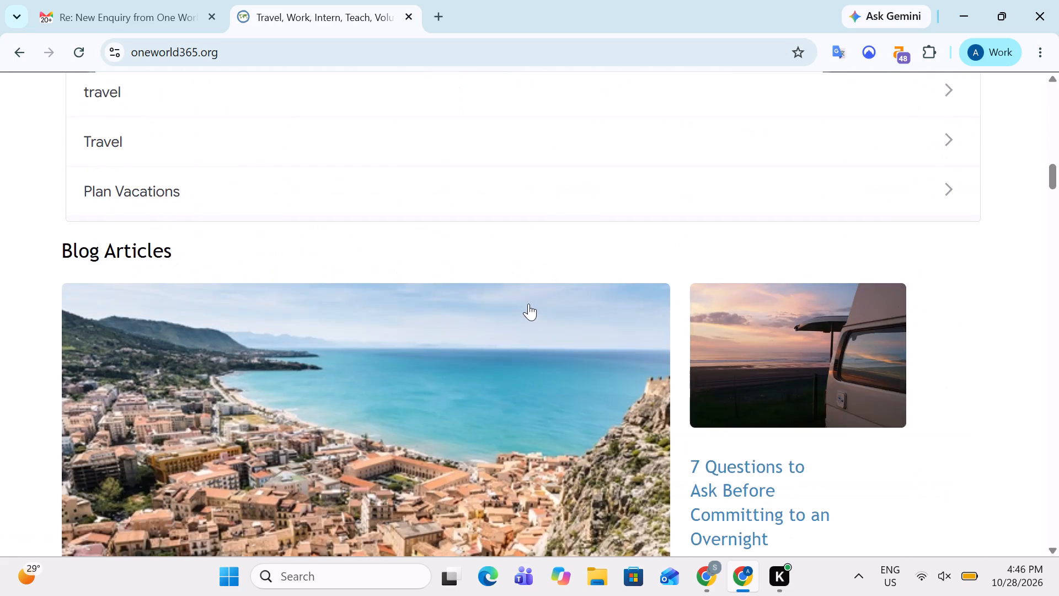
scroll(528, 304, "down", 18)
scroll(571, 334, "down", 8)
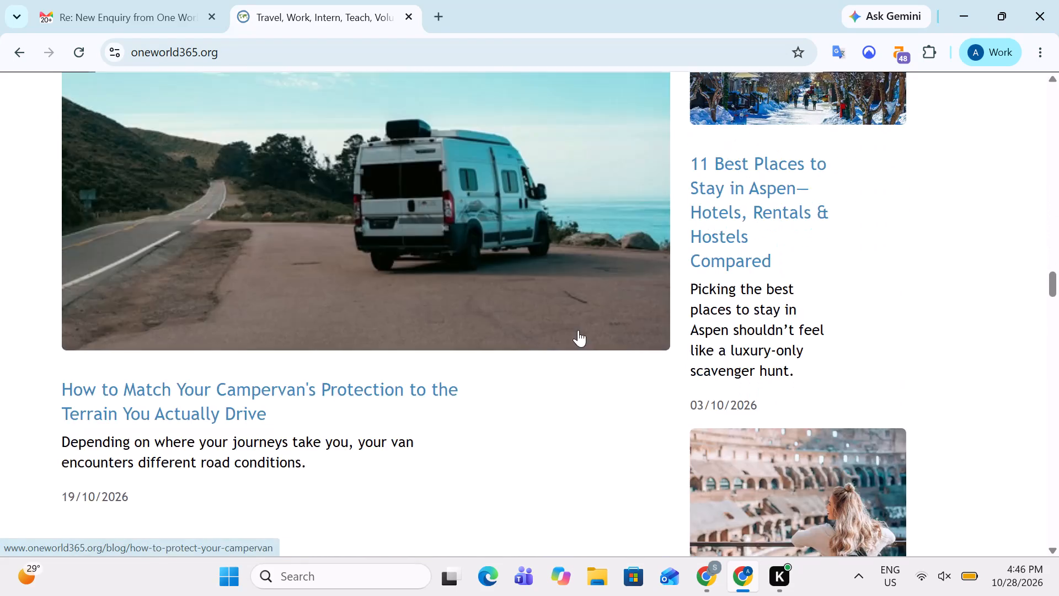
scroll(578, 330, "down", 17)
scroll(799, 407, "down", 9)
scroll(841, 423, "down", 18)
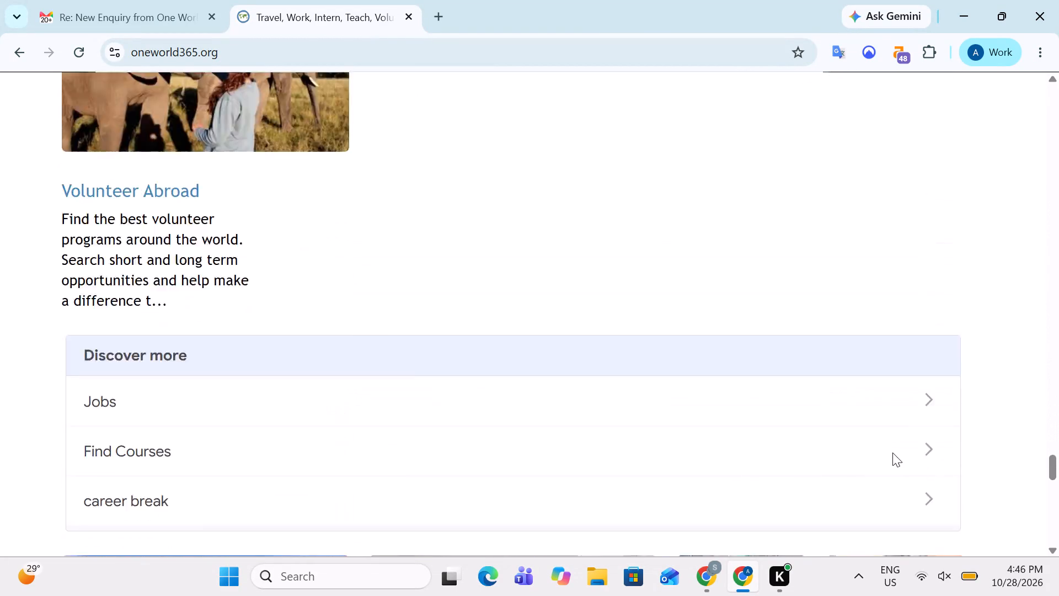
scroll(892, 453, "down", 18)
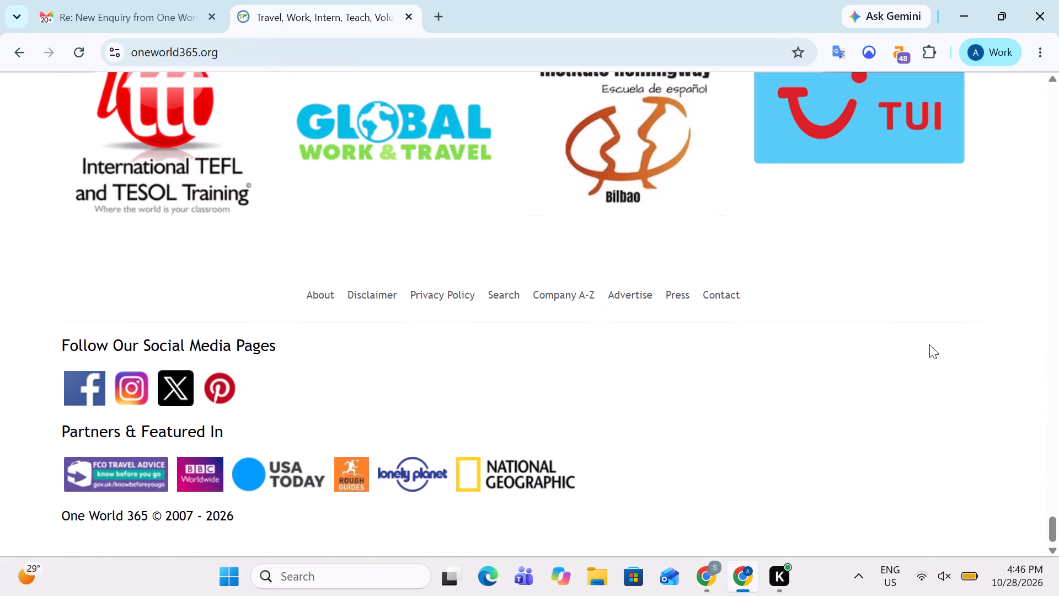
left_click(409, 15)
Check the One World 365 price list and enter a price of 100 and a casino price of 400 in its sheet row.
scroll(566, 368, "up", 4)
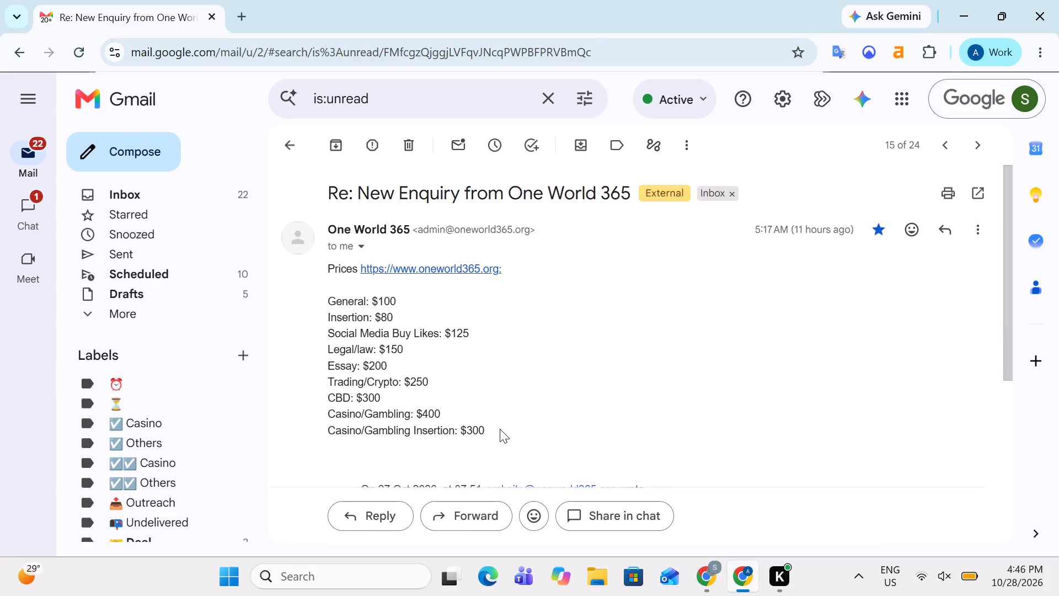
key("alt+Tab")
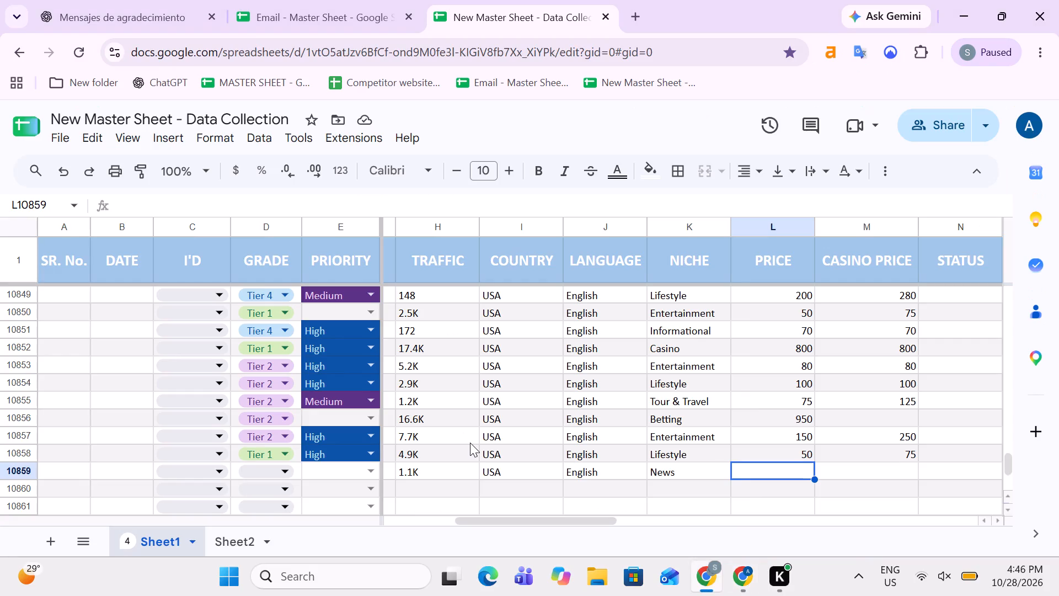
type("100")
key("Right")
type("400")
Set the website type of the oneworld365.org row to Not Verified.
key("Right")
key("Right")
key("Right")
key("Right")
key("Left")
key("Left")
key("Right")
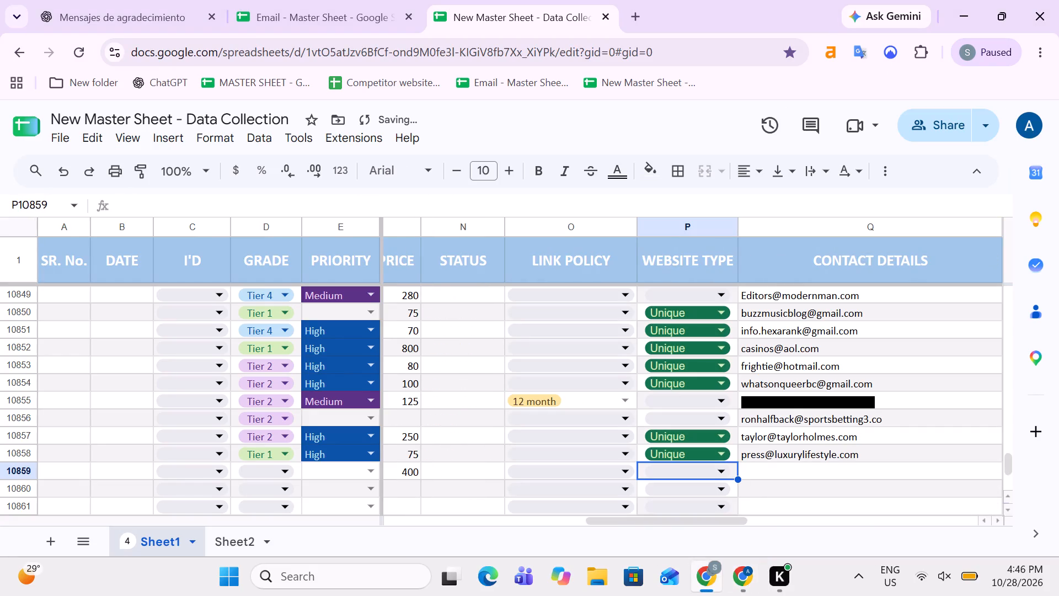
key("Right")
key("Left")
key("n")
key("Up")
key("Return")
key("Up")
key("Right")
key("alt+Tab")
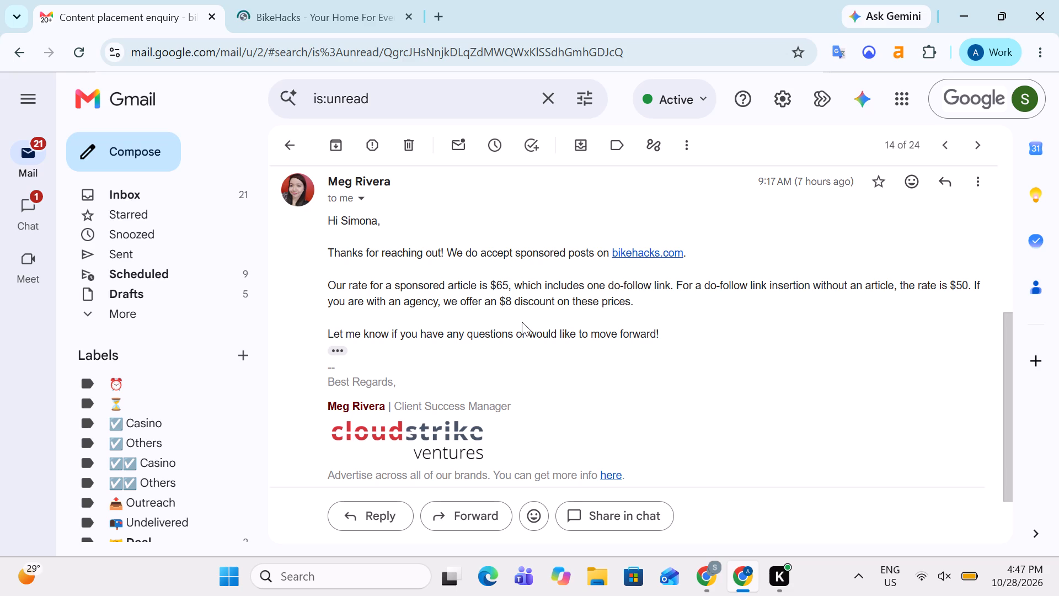
scroll(515, 360, "down", 3)
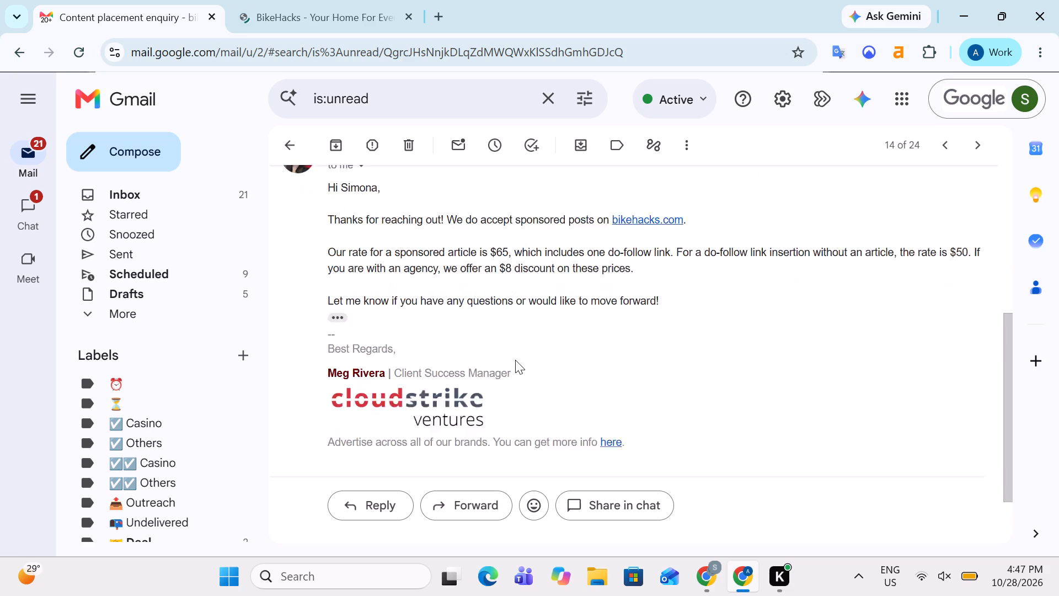
scroll(458, 419, "up", 3)
Go to the opened BikeHacks site and copy its web address, bikehacks.com.
left_click(302, 18)
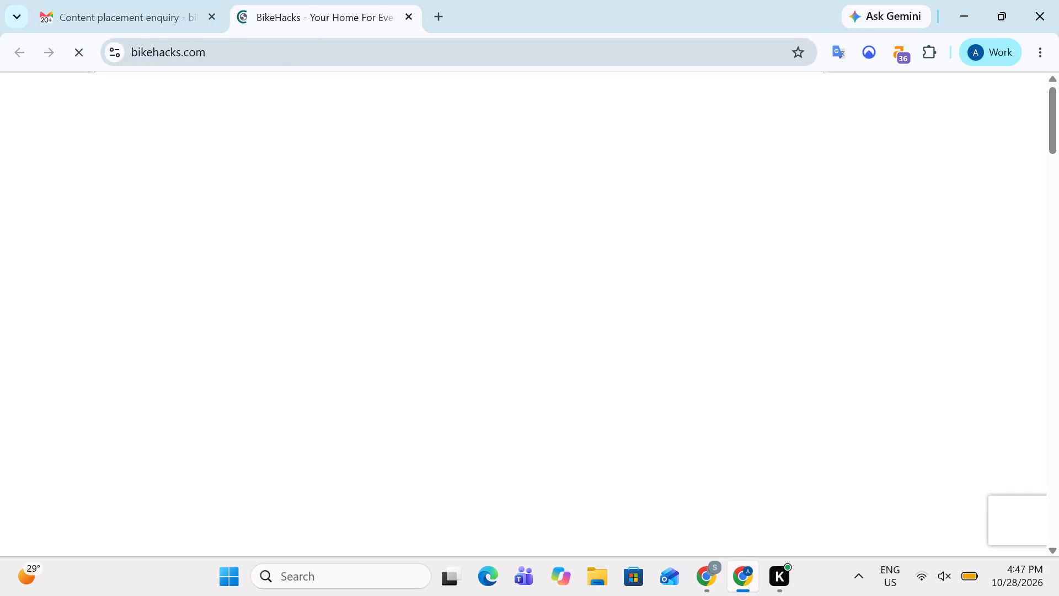
left_click(335, 49)
left_click_drag(335, 49, 245, 58)
key("ctrl+c")
key("ctrl+c")
In the New Master Sheet - Data Collection, paste the copied bikehacks.com address into the WEBSITE column at row 10860.
key("alt+Tab")
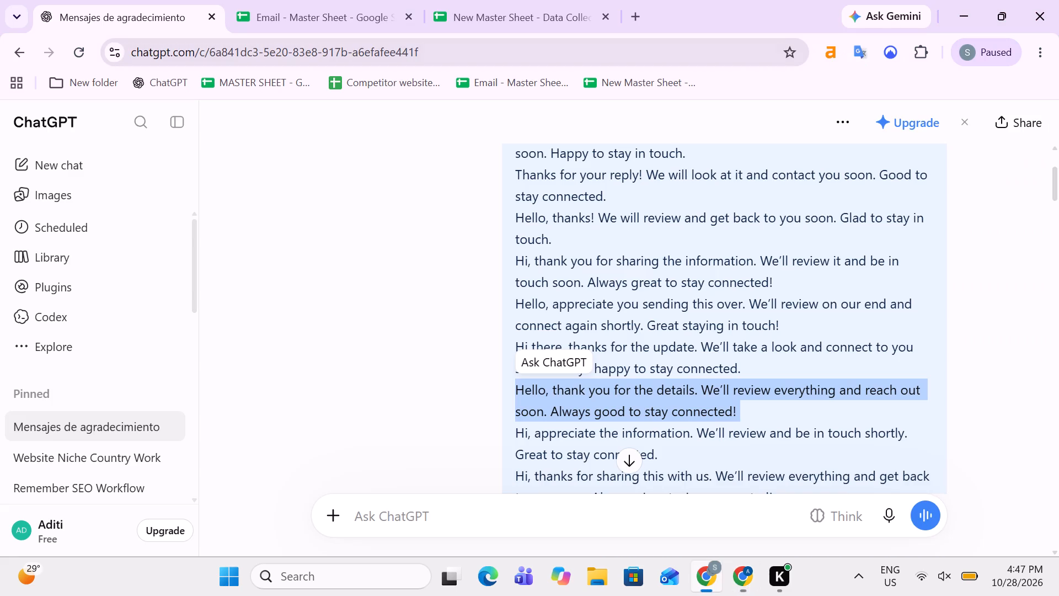
left_click(490, 0)
key("Down")
key("Down")
key("Down")
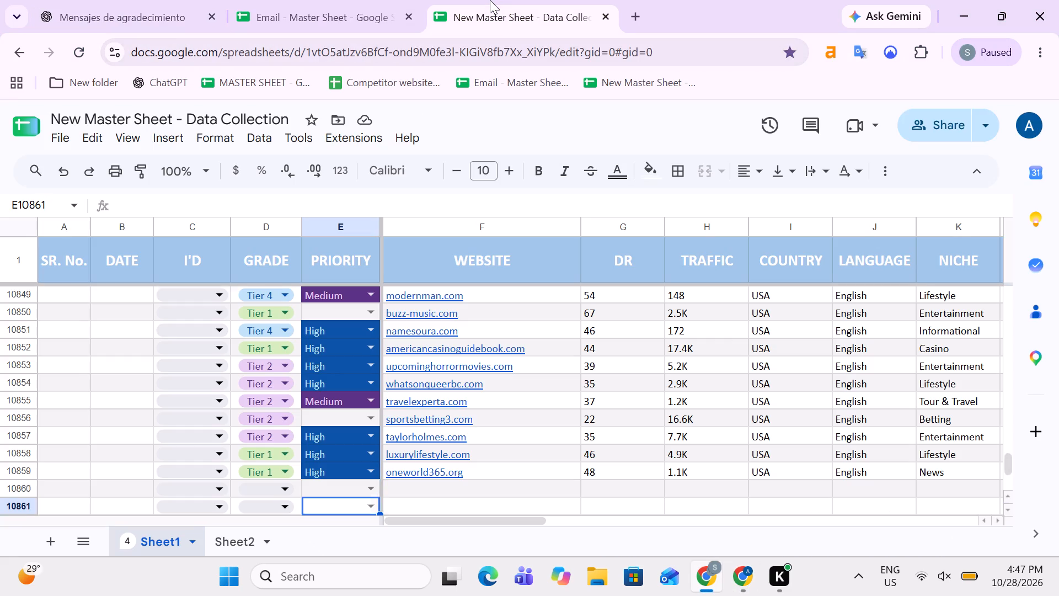
key("Down")
key("Down")
key("Down")
key("Down")
key("Down")
key("Up")
key("Up")
key("Up")
key("Up")
key("Up")
key("Up")
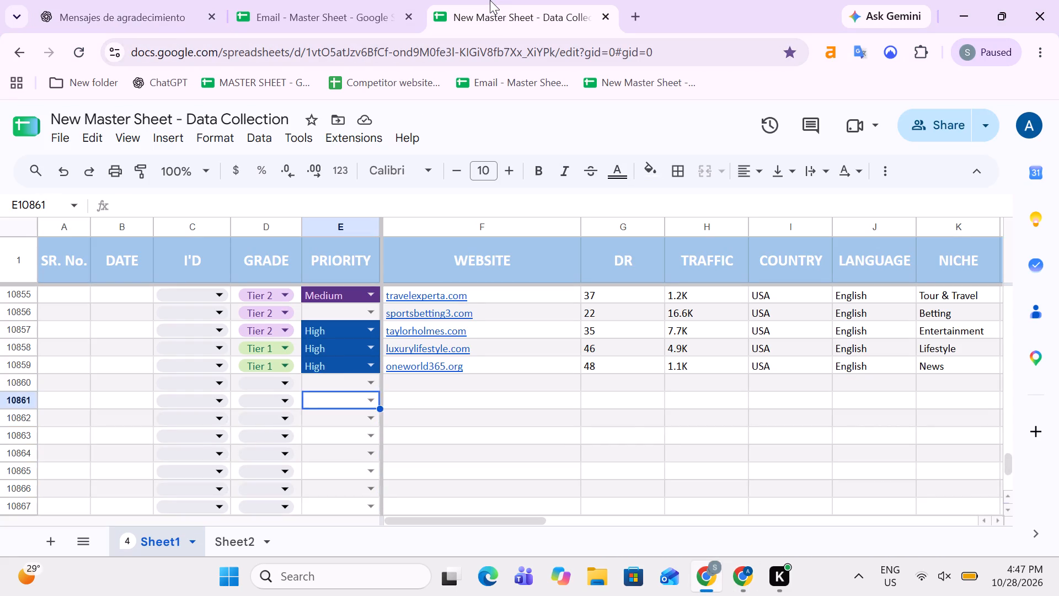
key("Up")
key("Right")
key("Return")
key("ctrl+v")
key("Tab")
Return to the browser window showing the BikeHacks website.
key("alt+Tab")
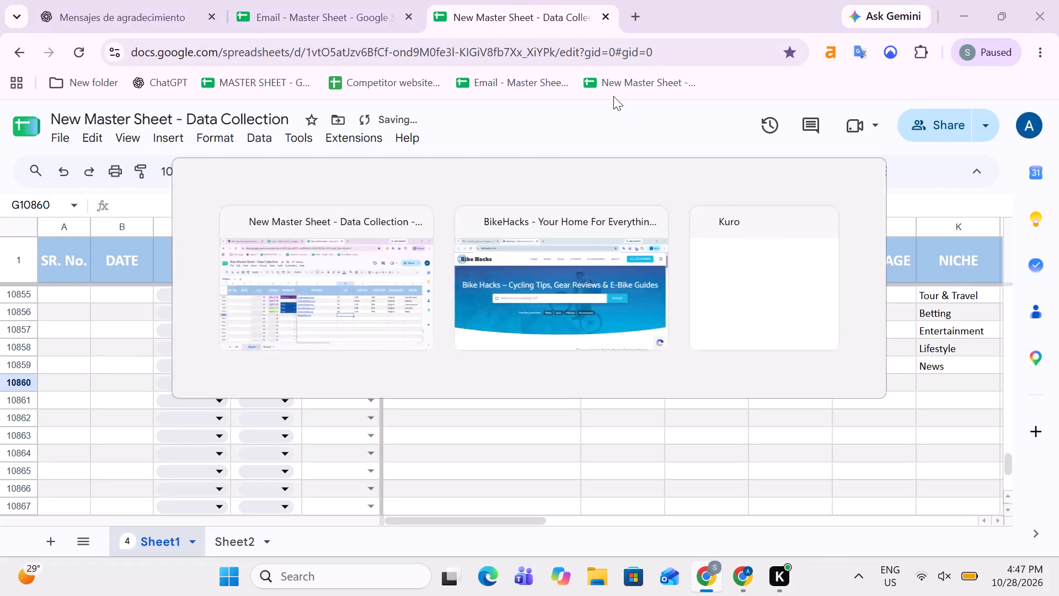
Look over the bikehacks.com homepage and check the site's Ahrefs metrics.
scroll(718, 345, "down", 14)
scroll(740, 339, "down", 14)
scroll(869, 266, "up", 4)
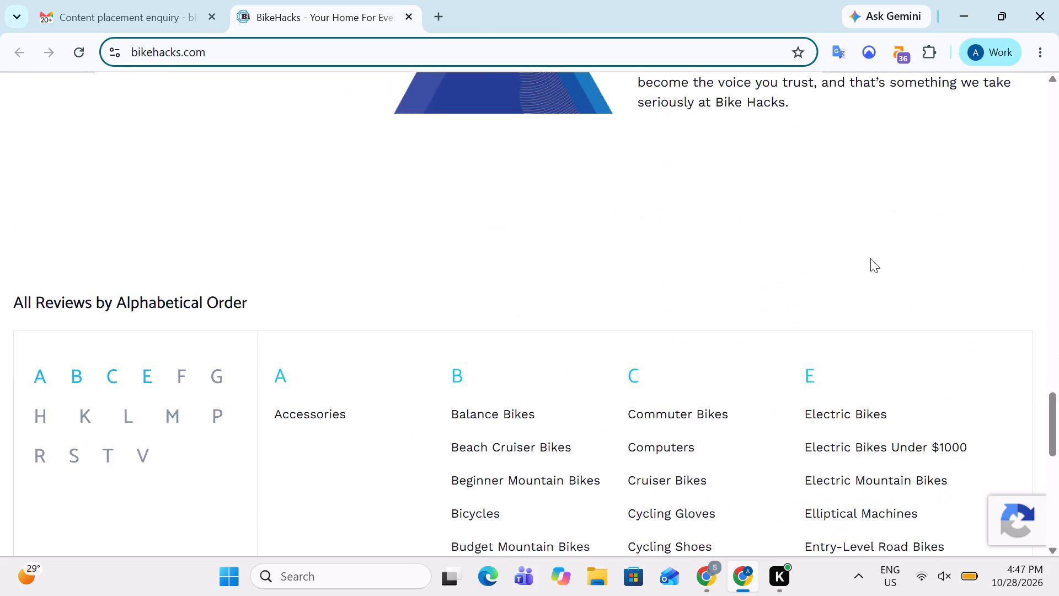
scroll(870, 258, "up", 2)
left_click(900, 54)
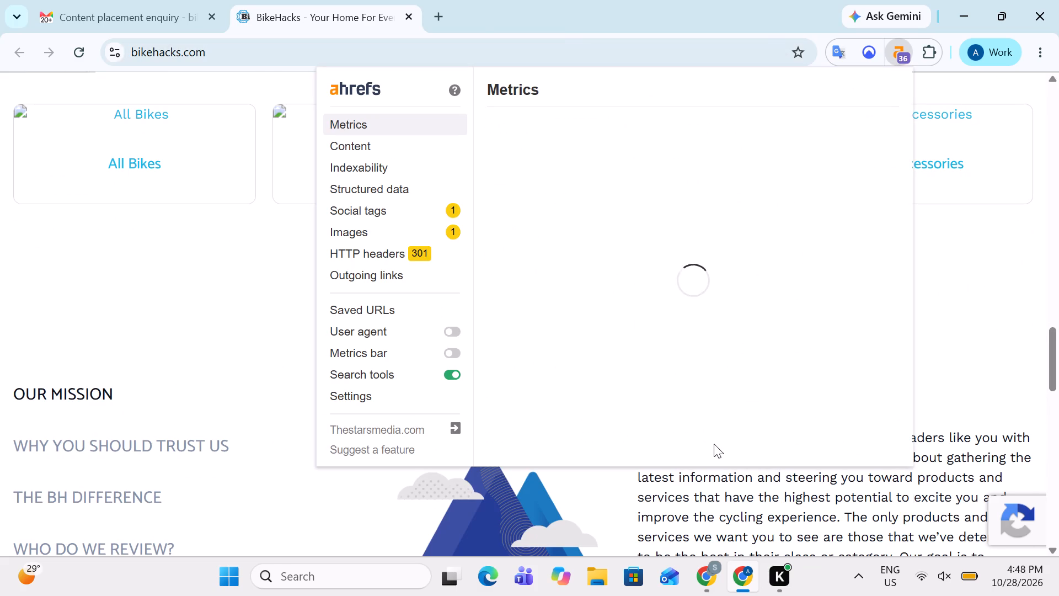
Log bikehacks.com in the master sheet with DR 36, traffic 1.2K, country USA, language English and niche entry "Sp".
key("alt+Tab")
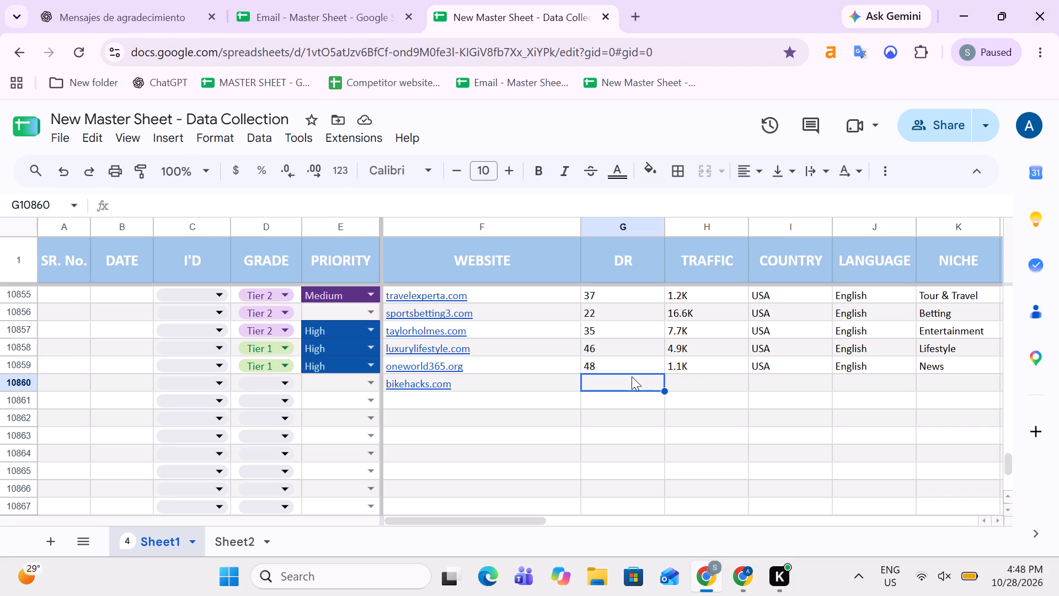
type("36")
key("Right")
type("1,")
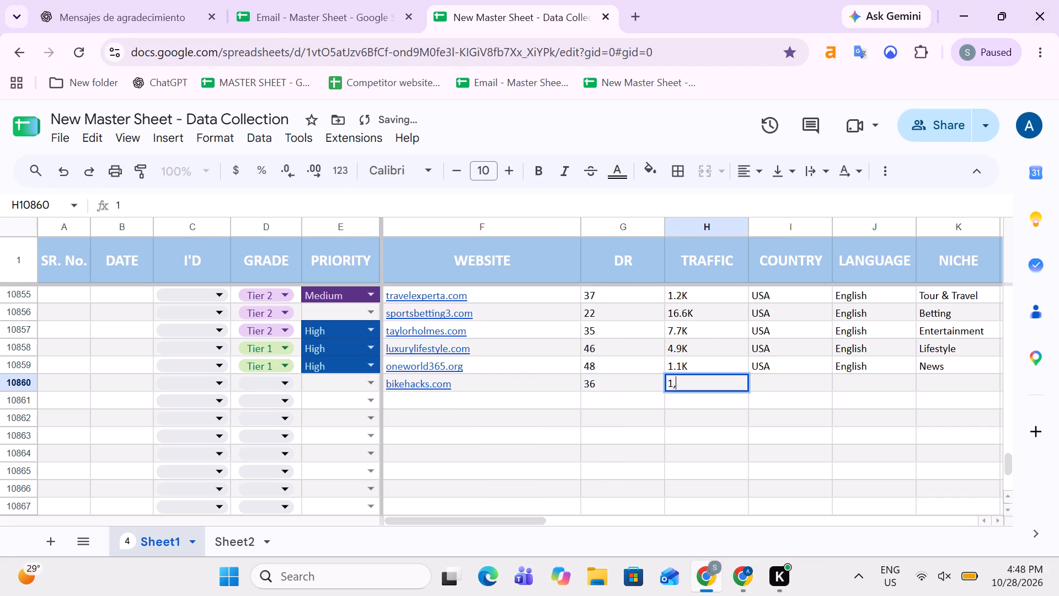
key("BackSpace")
type(".2K")
key("Right")
type("US")
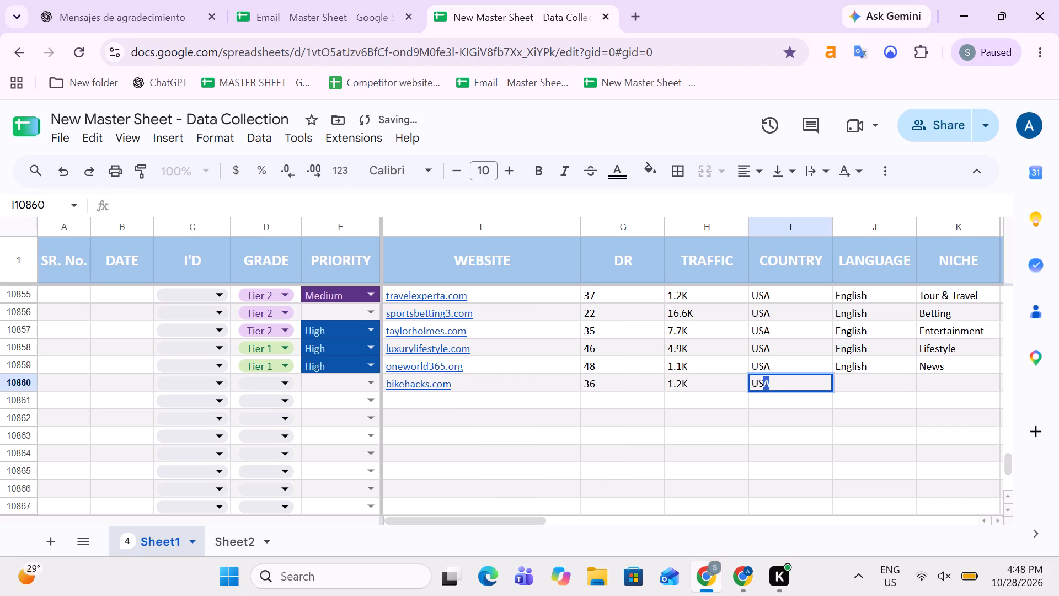
key("Right")
type("En")
key("Right")
key("shift+s")
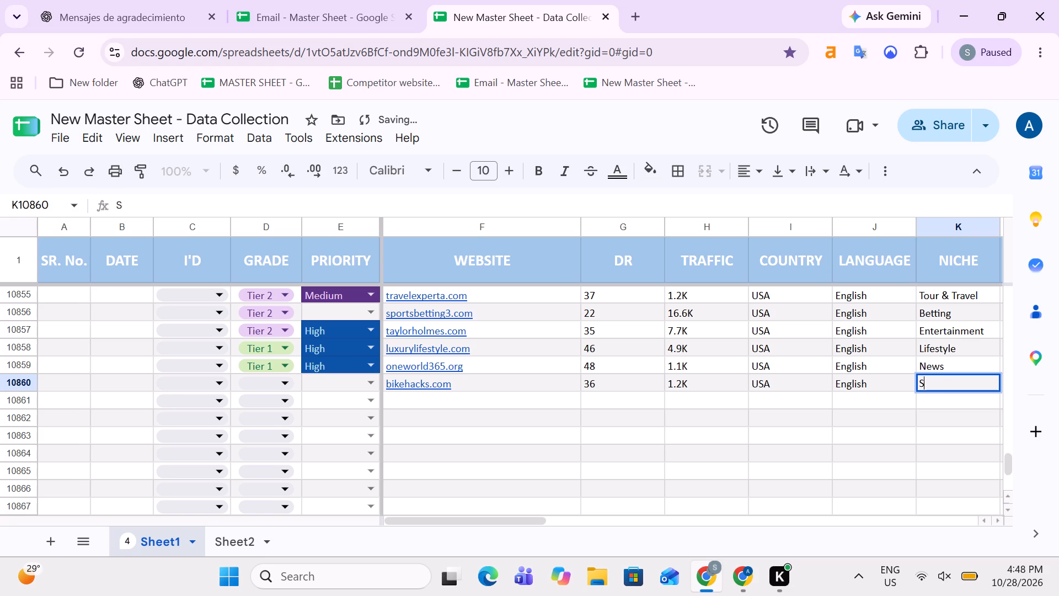
key("p")
key("Right")
key("alt+Tab")
Review the article topics on the bikehacks.com homepage and set the site's niche in the master sheet to Automotive.
left_click(0, 229)
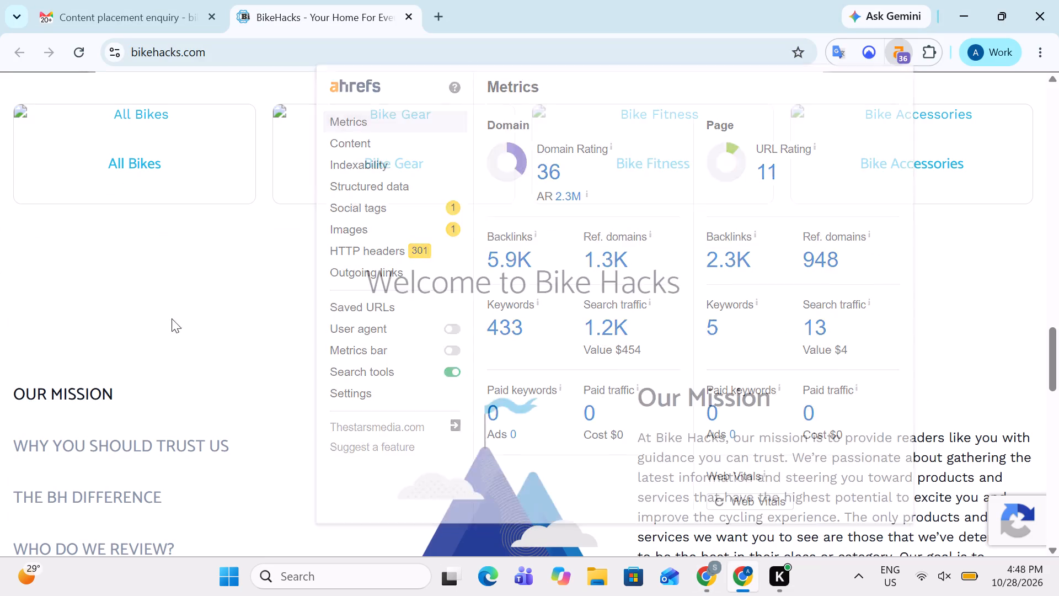
scroll(511, 352, "down", 18)
scroll(573, 385, "up", 20)
scroll(573, 385, "up", 8)
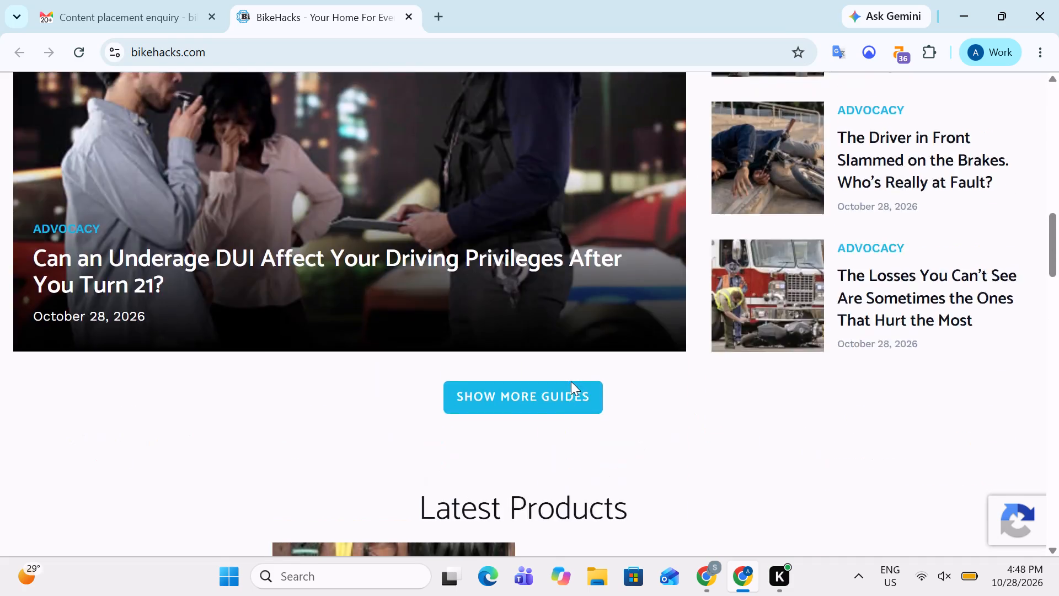
scroll(571, 381, "up", 12)
scroll(533, 372, "down", 7)
scroll(489, 405, "down", 4)
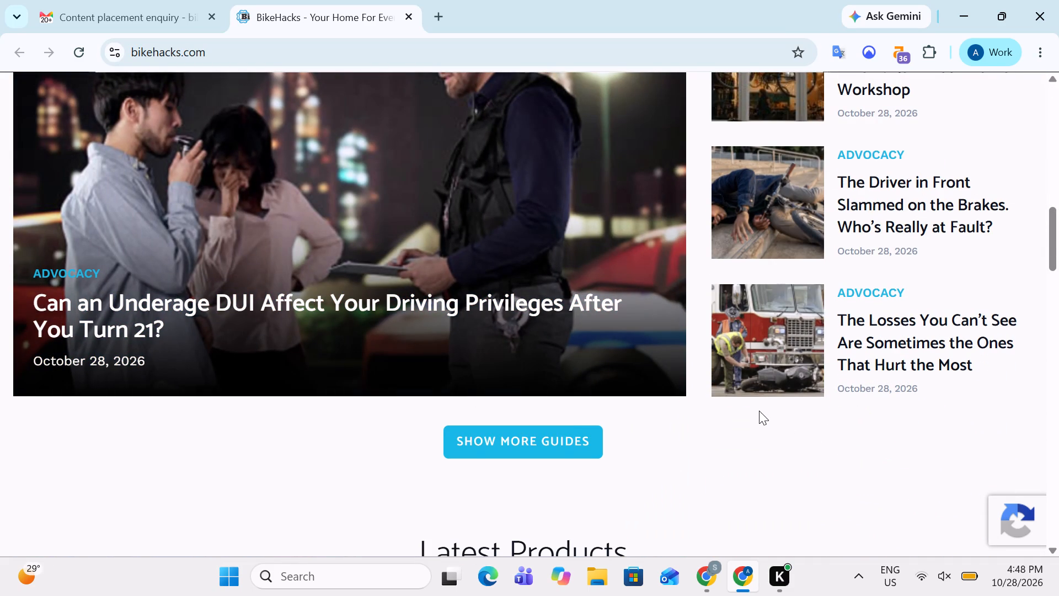
key("alt+Tab")
key("Left")
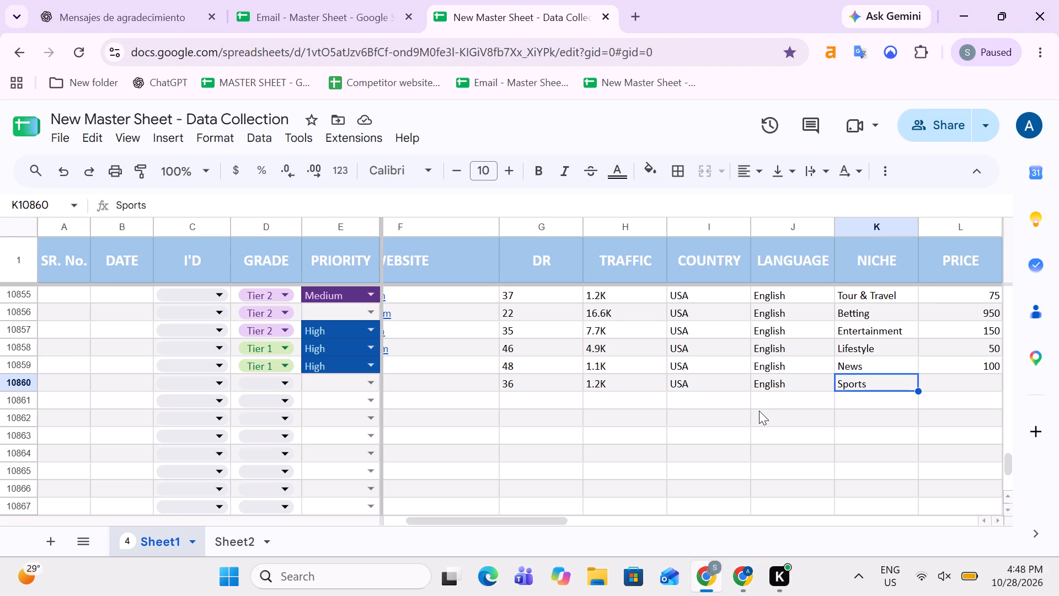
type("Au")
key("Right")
Search the bikehacks.com site for Netbet.
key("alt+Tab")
scroll(1058, 121, "up", 6)
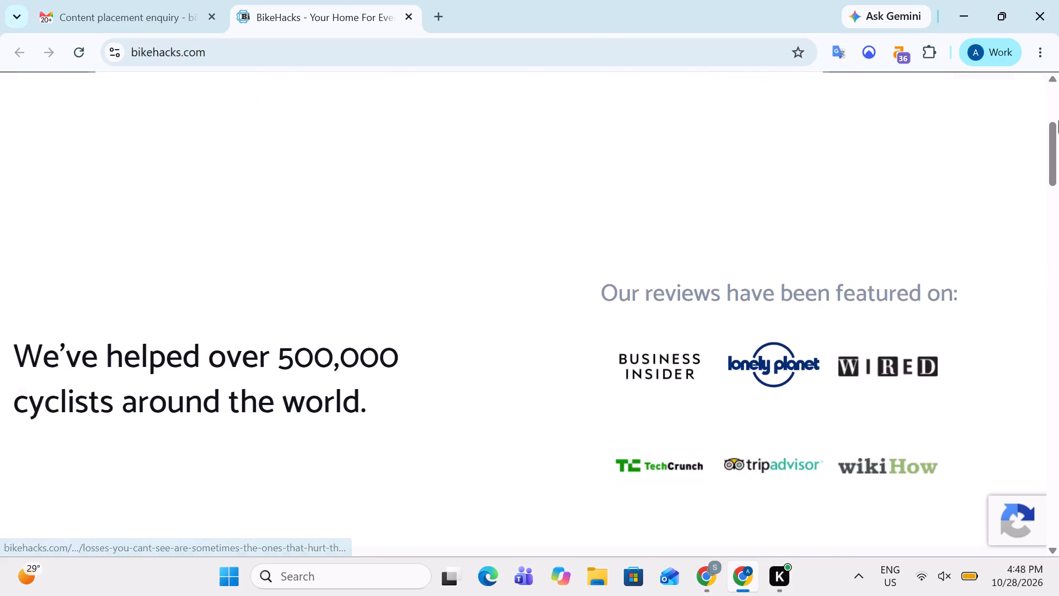
scroll(1058, 120, "up", 4)
left_click(643, 219)
left_click(343, 265)
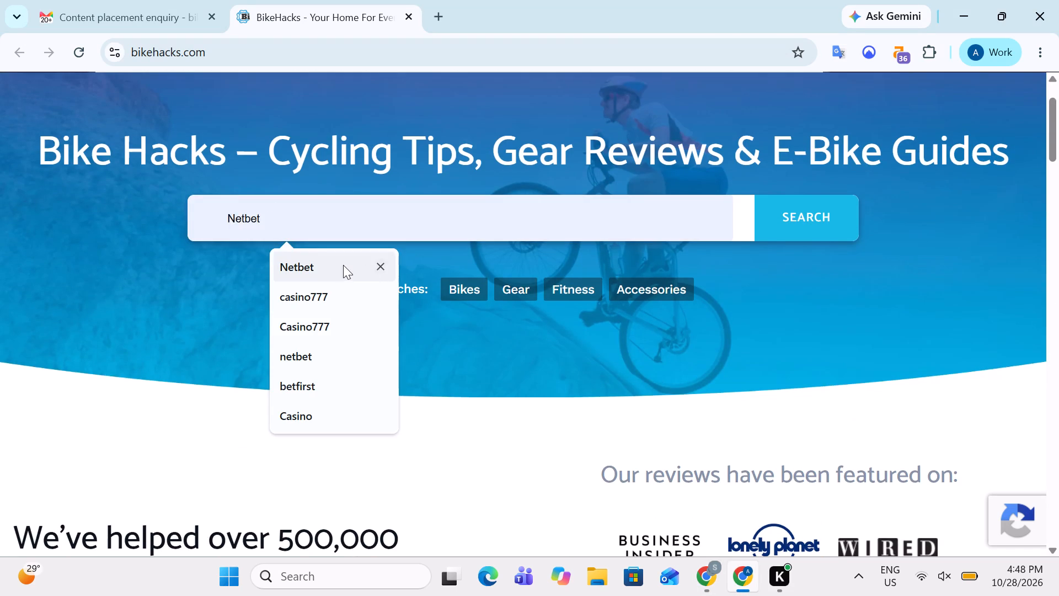
key("Return")
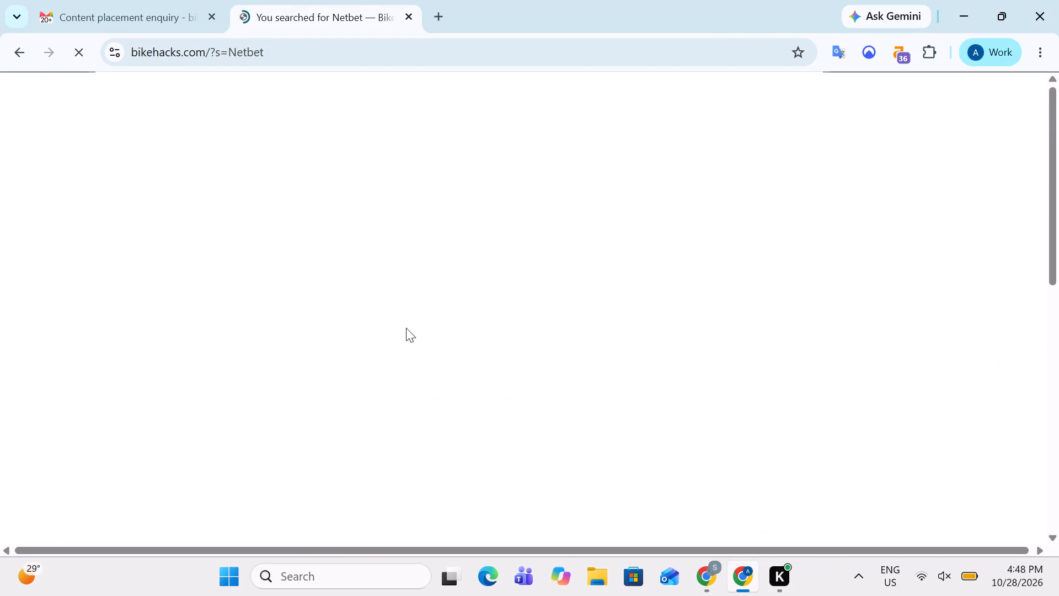
Check the sponsored article rate in the publisher's email and enter 65 as the bikehacks.com price in the master sheet.
left_click(136, 10)
scroll(576, 300, "down", 3)
scroll(555, 320, "up", 1)
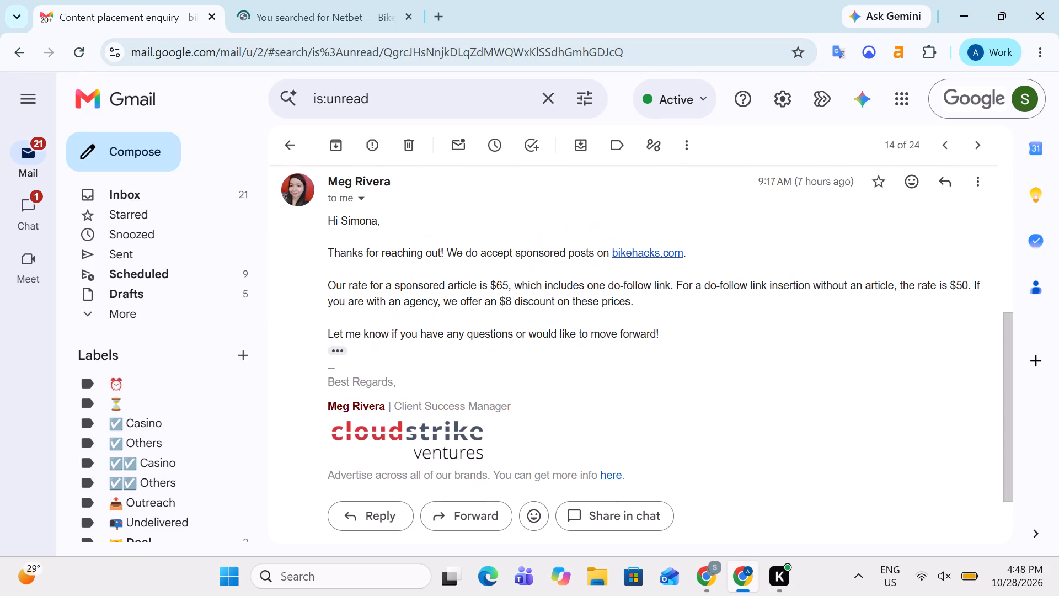
key("alt+Tab")
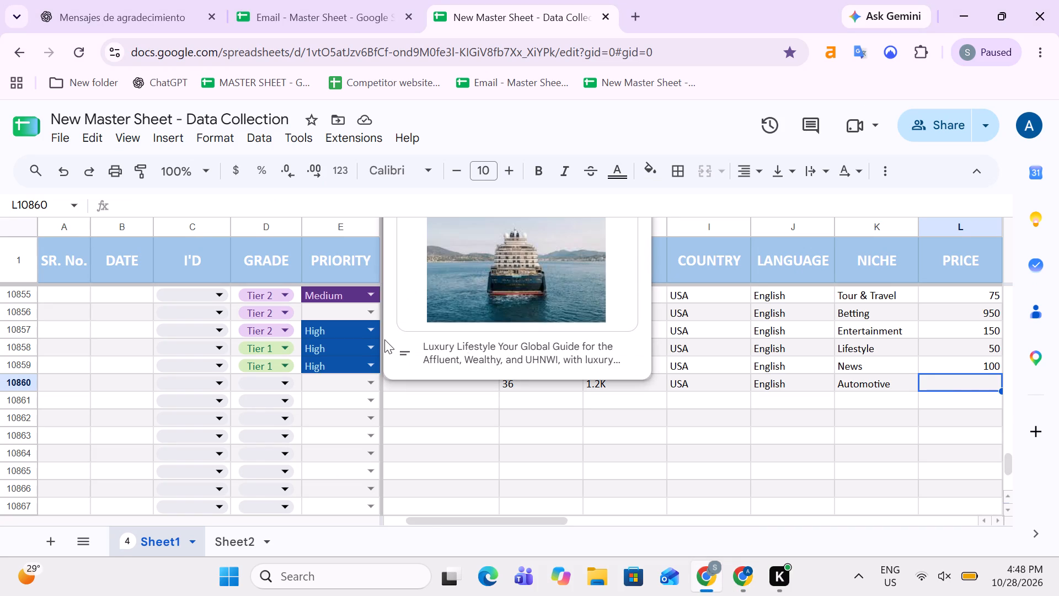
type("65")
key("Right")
Look over the Netbet search results on bikehacks.com, and close the site to return to the publisher's email.
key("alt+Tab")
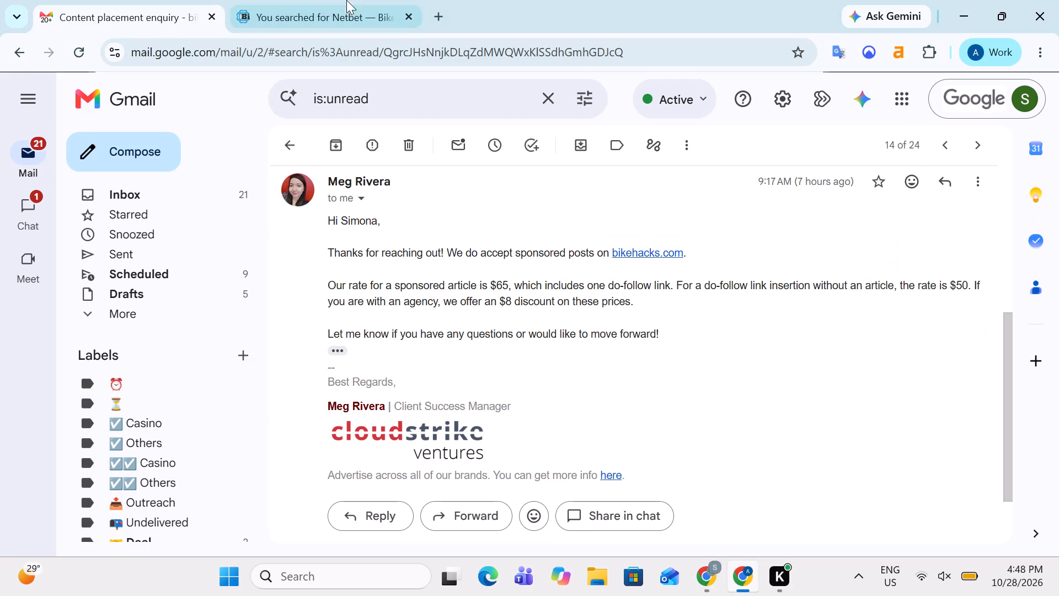
left_click(330, 0)
scroll(403, 245, "down", 4)
scroll(400, 308, "up", 4)
left_click(413, 13)
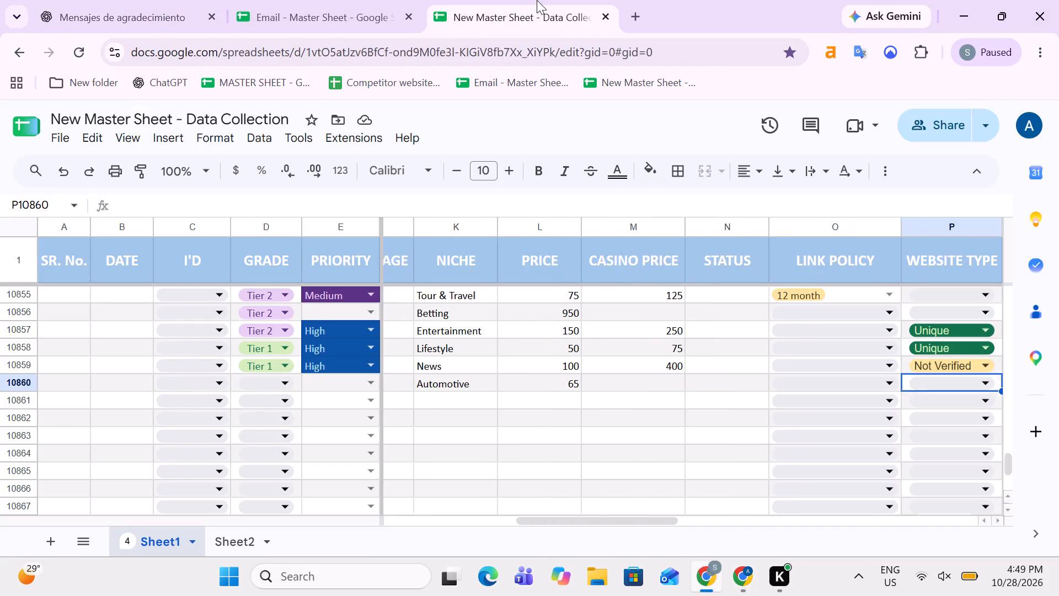
key("Left")
key("Right")
key("Right")
key("Left")
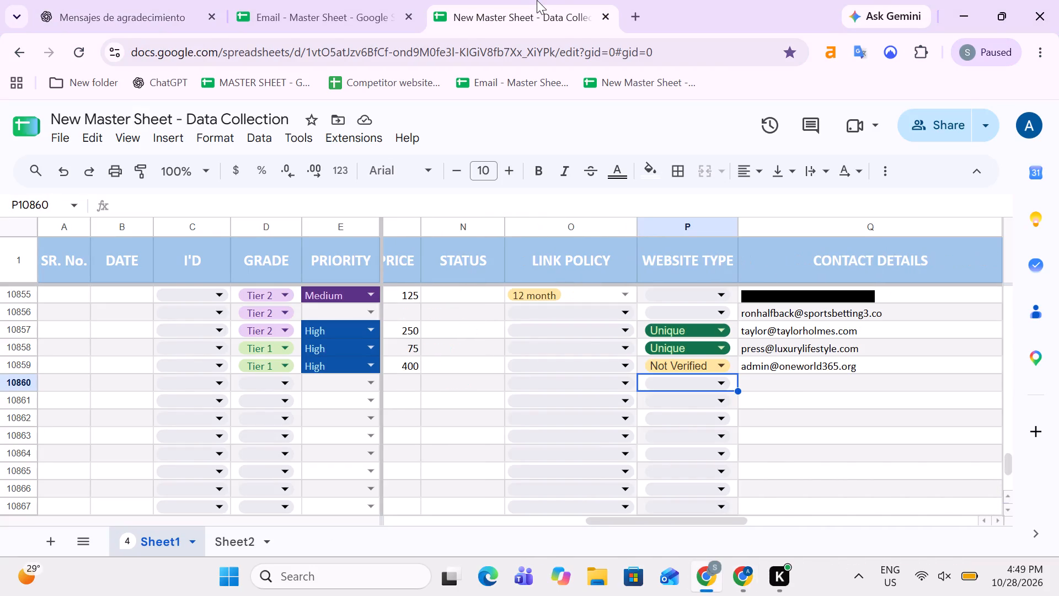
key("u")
key("Tab")
key("alt+Tab")
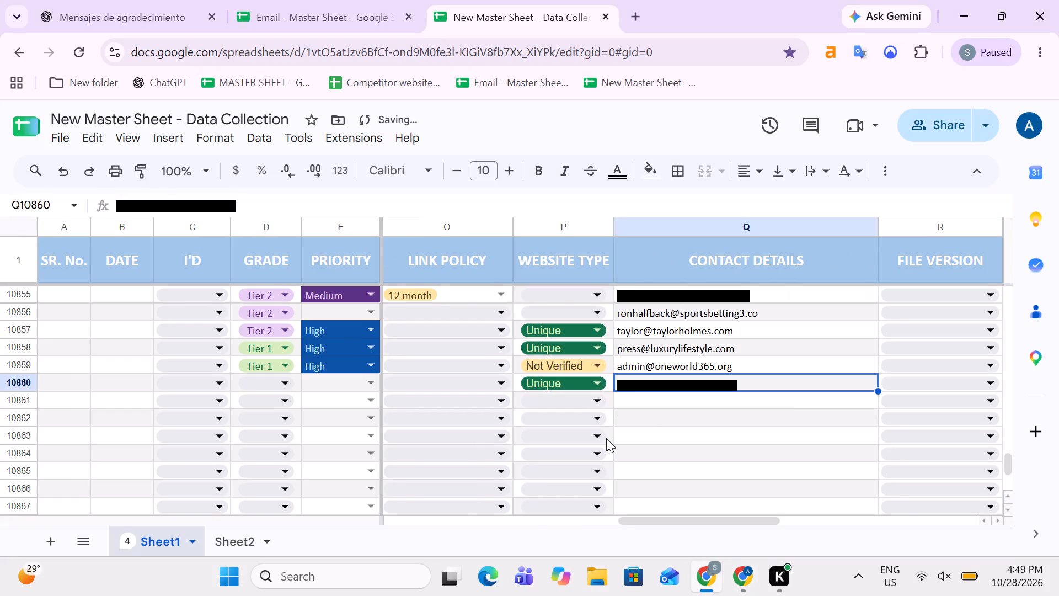
key("Right")
key("Right")
key("Right")
key("Right")
key("Left")
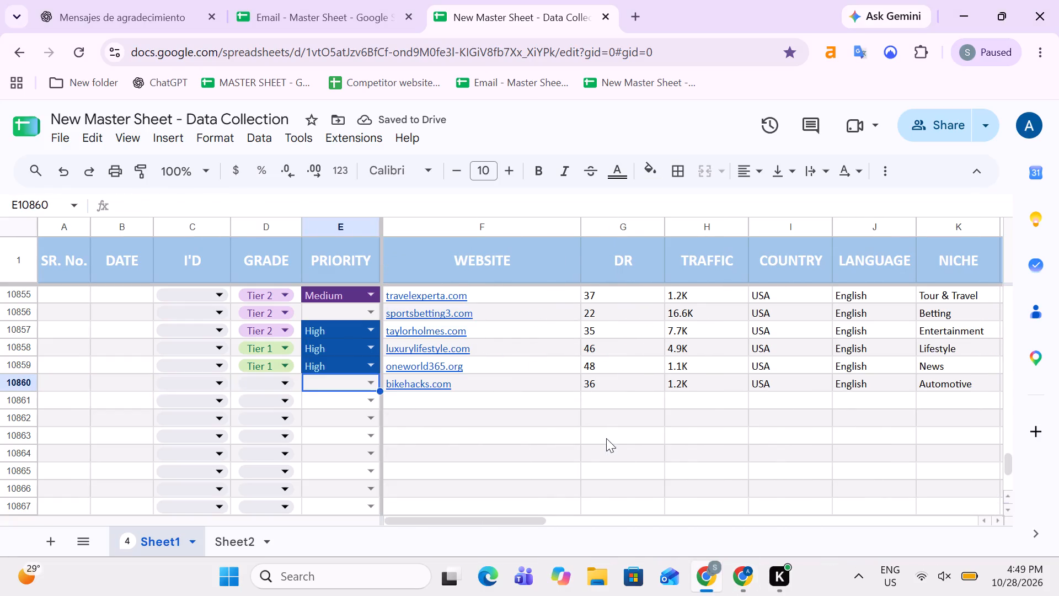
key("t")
key("Up")
key("Up")
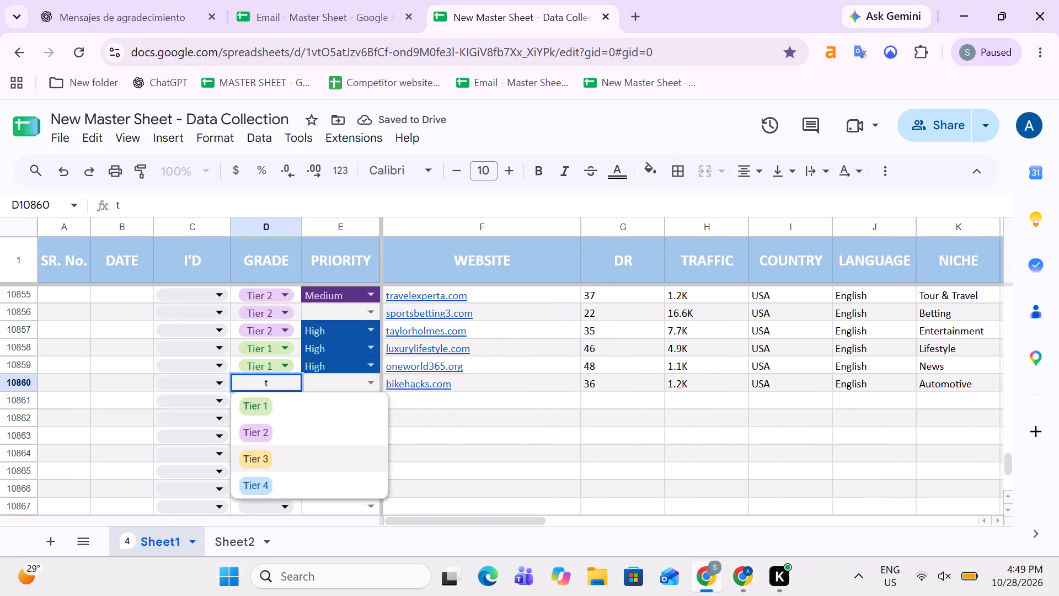
key("Up")
key("Return")
key("Up")
key("Right")
key("Right")
key("alt+Tab")
scroll(716, 384, "down", 2)
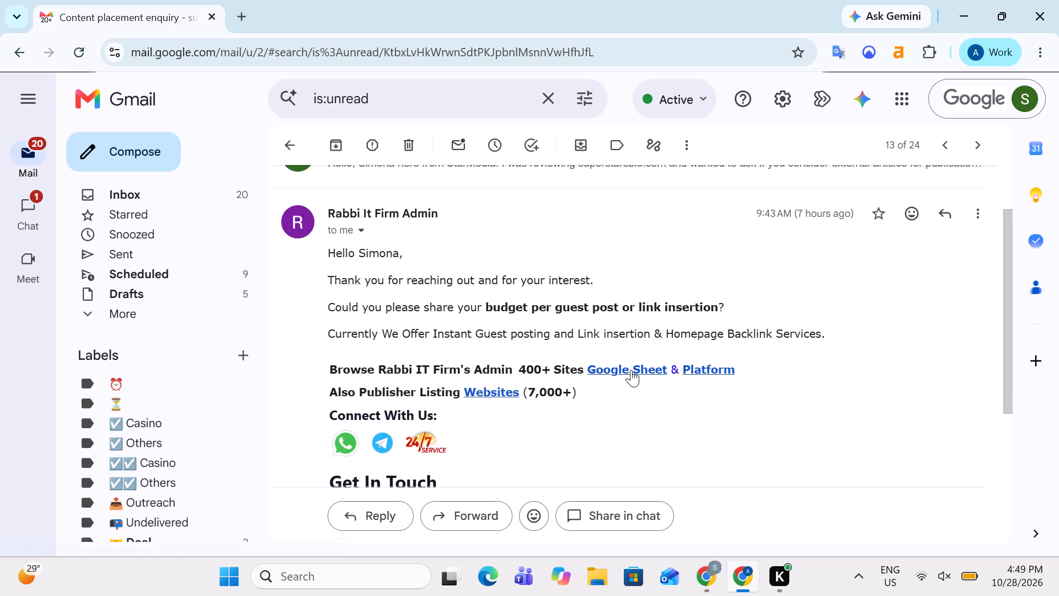
Open the linked Google Sheet of Rabbi It Firm's guest posting sites, skim the listings, and return to the email.
left_click(631, 370)
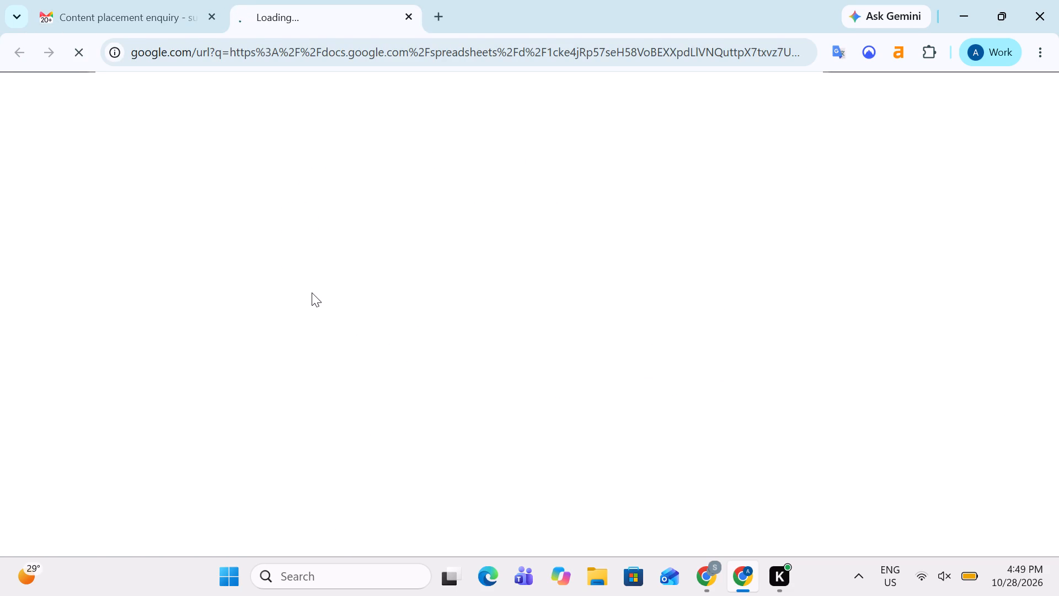
scroll(361, 333, "down", 3)
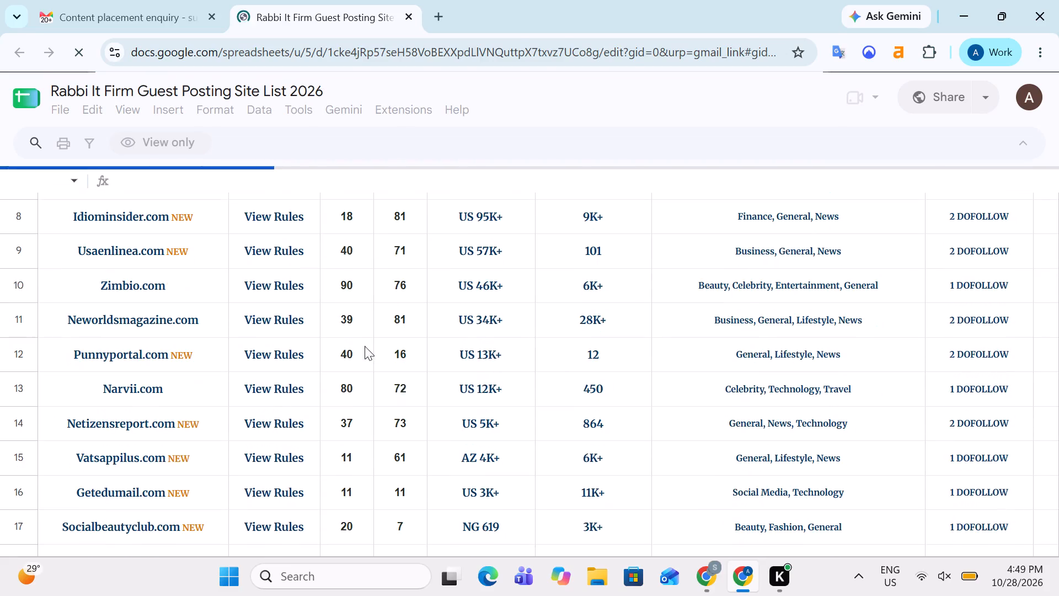
left_click(73, 0)
Open superstarsbio.com from the original enquiry message in the thread and copy its domain.
scroll(665, 334, "up", 5)
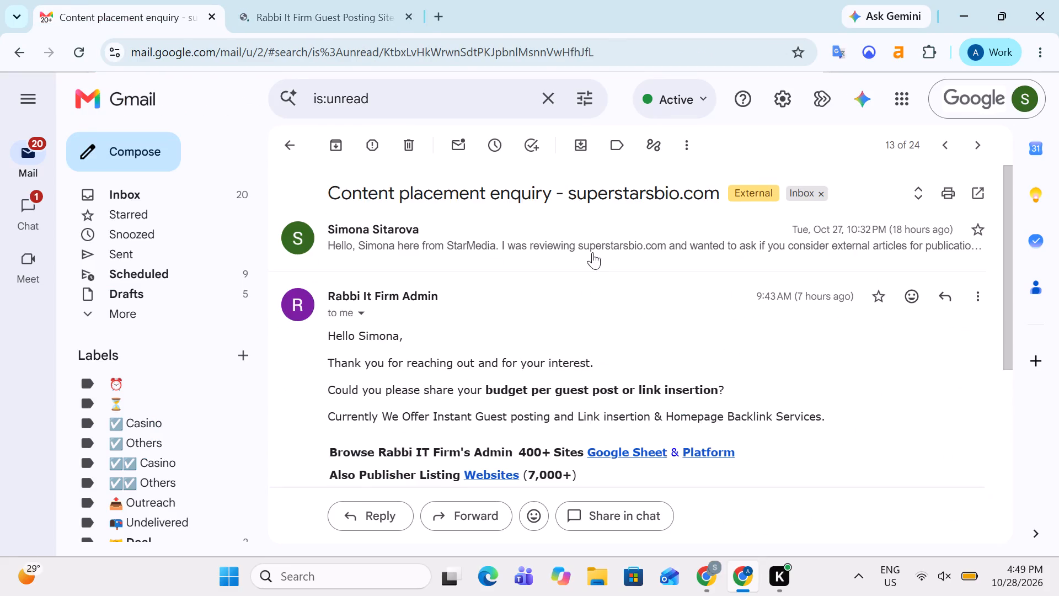
left_click(592, 252)
left_click(635, 267, "ctrl")
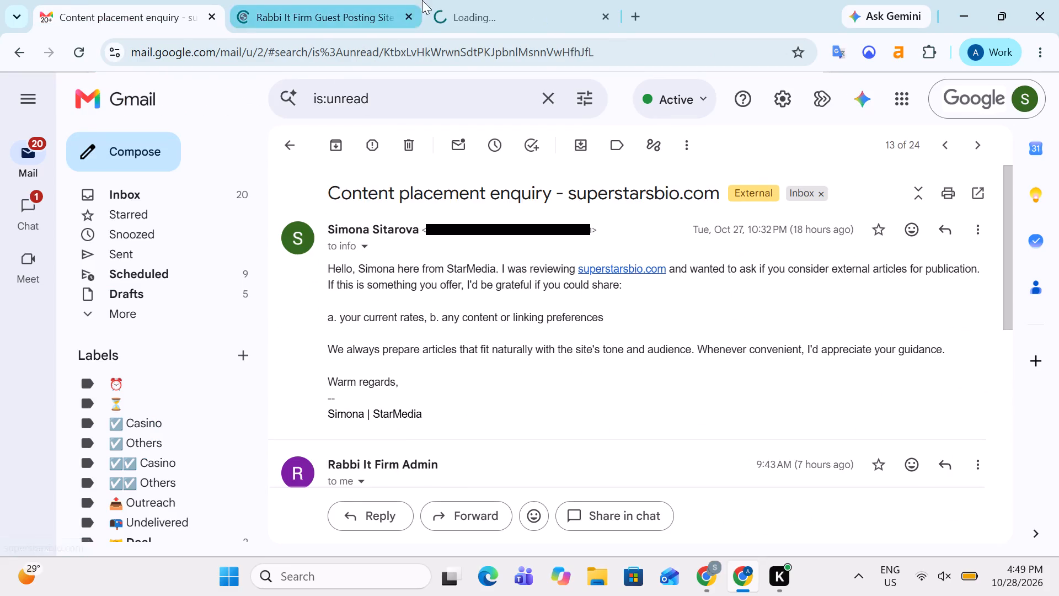
left_click(486, 0)
left_click(398, 51)
left_click_drag(398, 51, 267, 63)
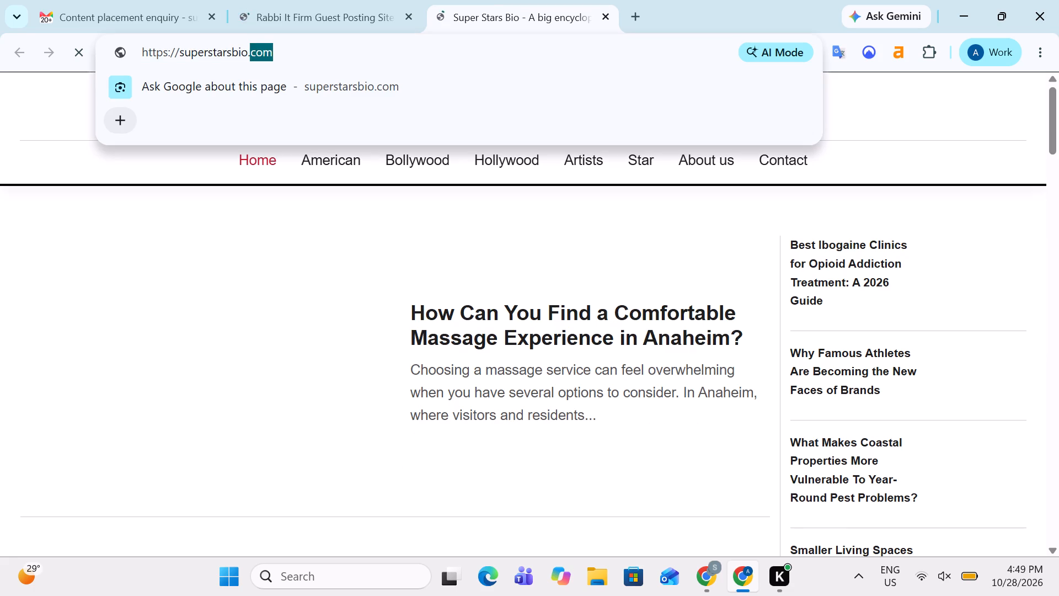
left_click_drag(267, 63, 231, 62)
key("ctrl+c")
key("ctrl+c")
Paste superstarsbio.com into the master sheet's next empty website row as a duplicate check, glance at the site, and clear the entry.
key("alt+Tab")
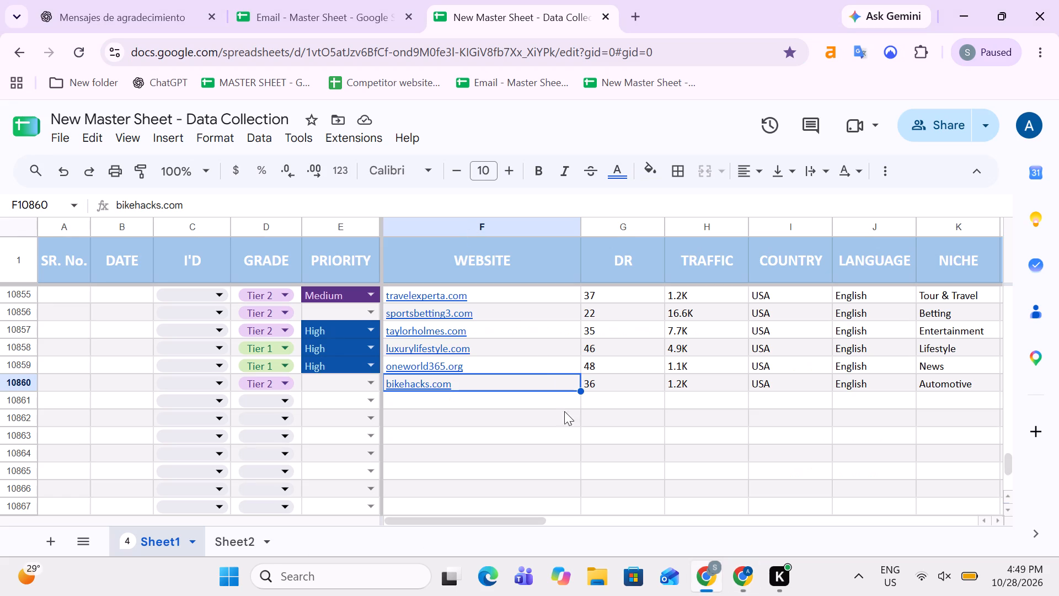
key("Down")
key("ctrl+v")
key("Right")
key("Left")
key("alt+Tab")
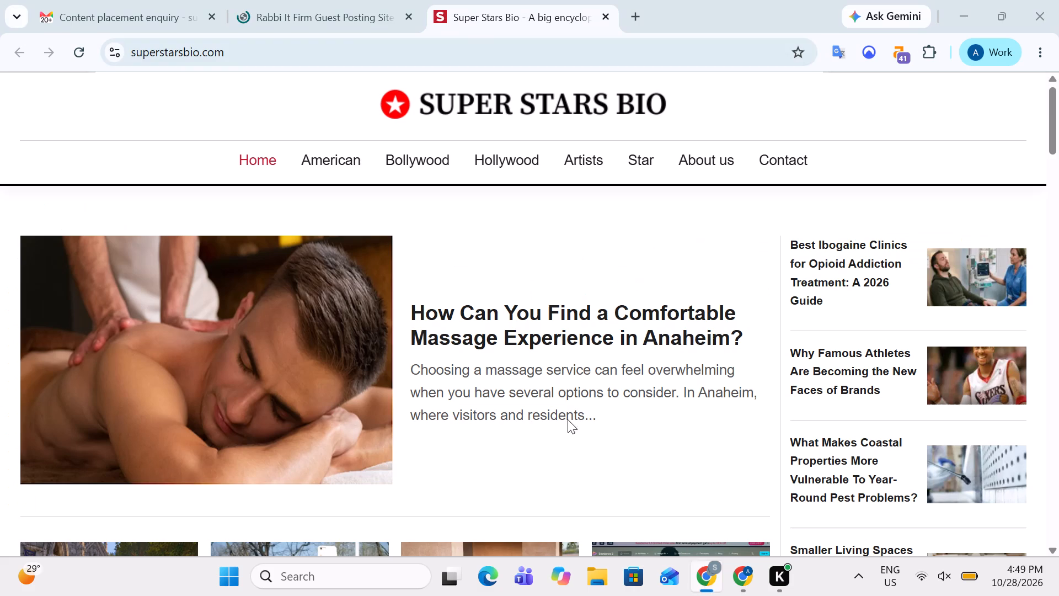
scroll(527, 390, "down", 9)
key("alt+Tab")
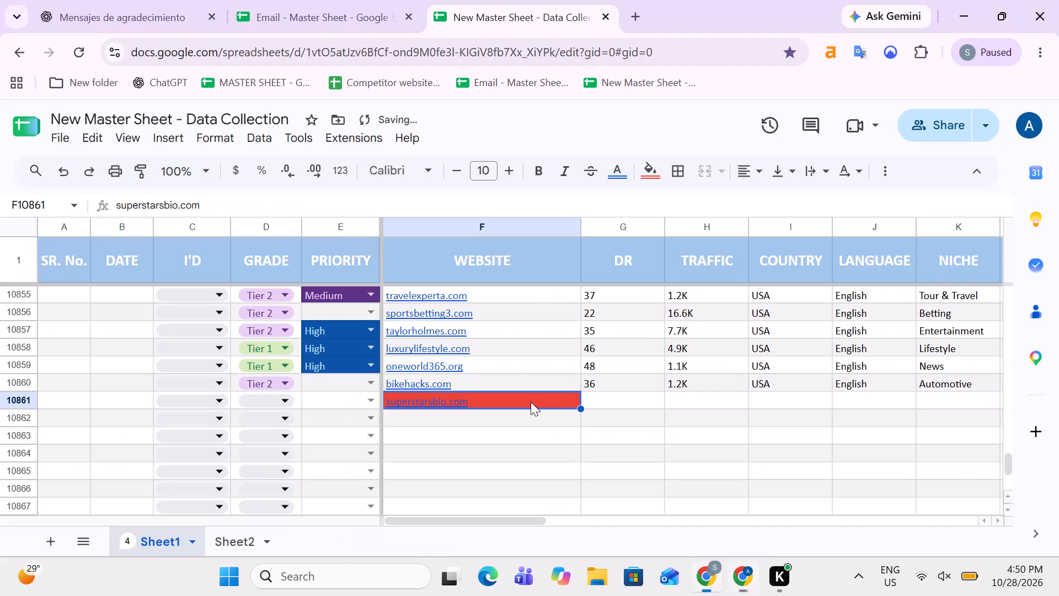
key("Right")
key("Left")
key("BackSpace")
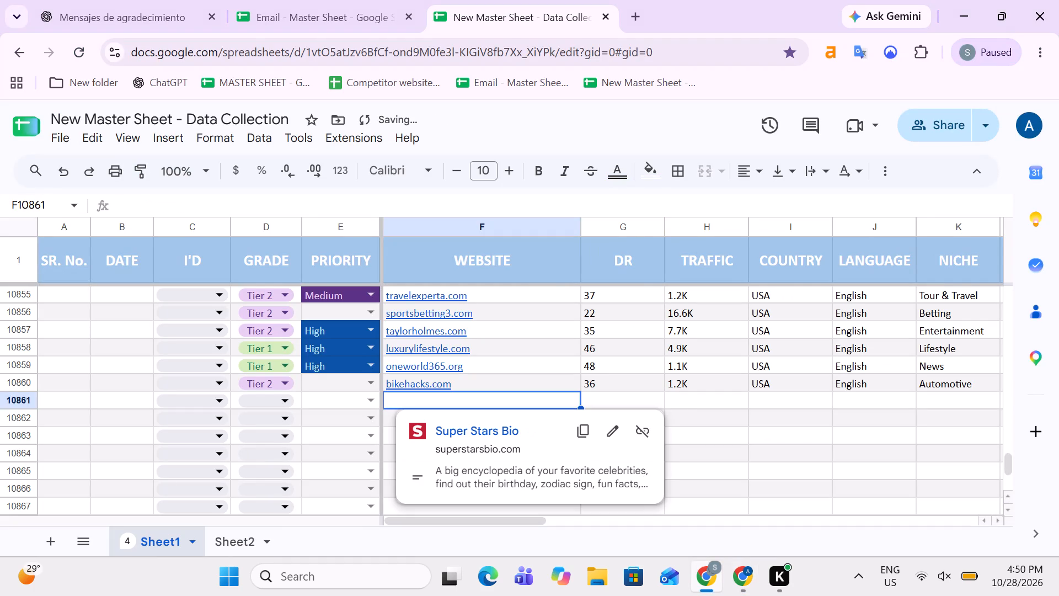
Search the master sheet for superstarsbio.com and examine its existing row, from grade and traffic to price and contact details.
key("ctrl+f")
key("ctrl+v")
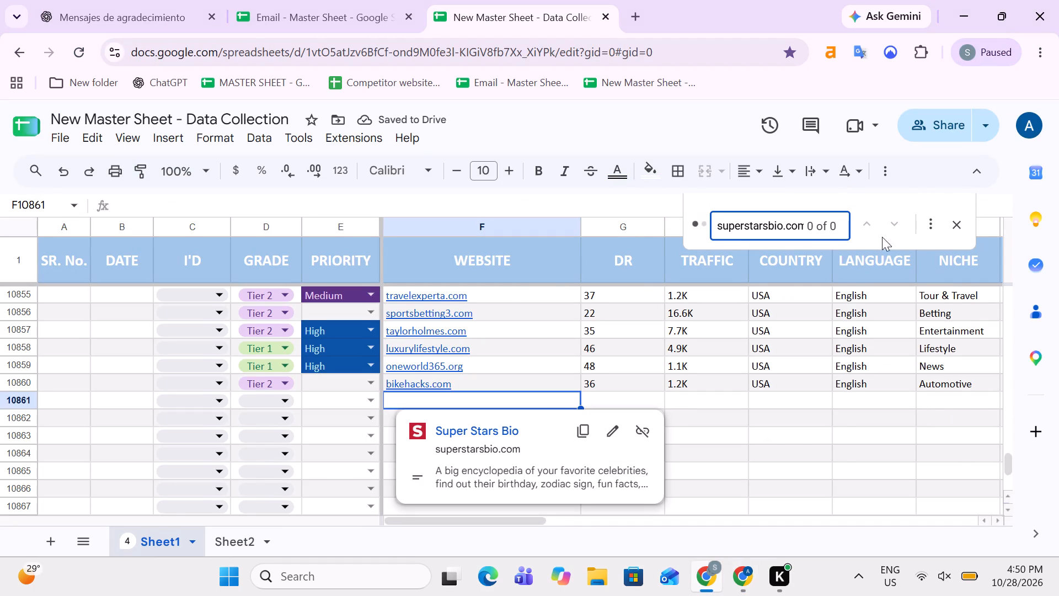
scroll(721, 358, "up", 1)
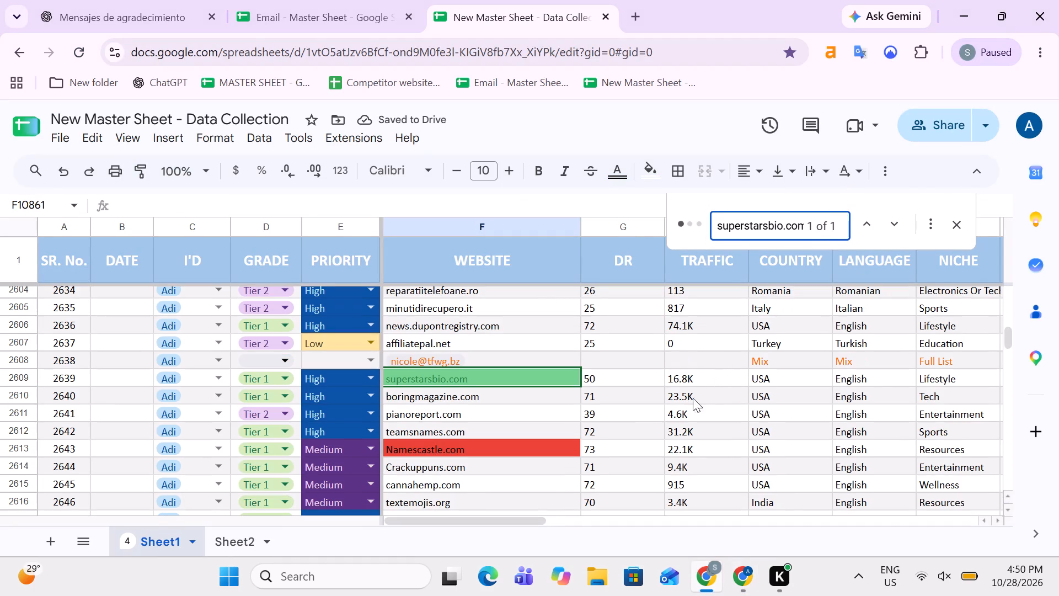
left_click(638, 380)
key("Right")
key("Right")
key("Right")
key("Right")
key("Right")
key("Right")
key("Right")
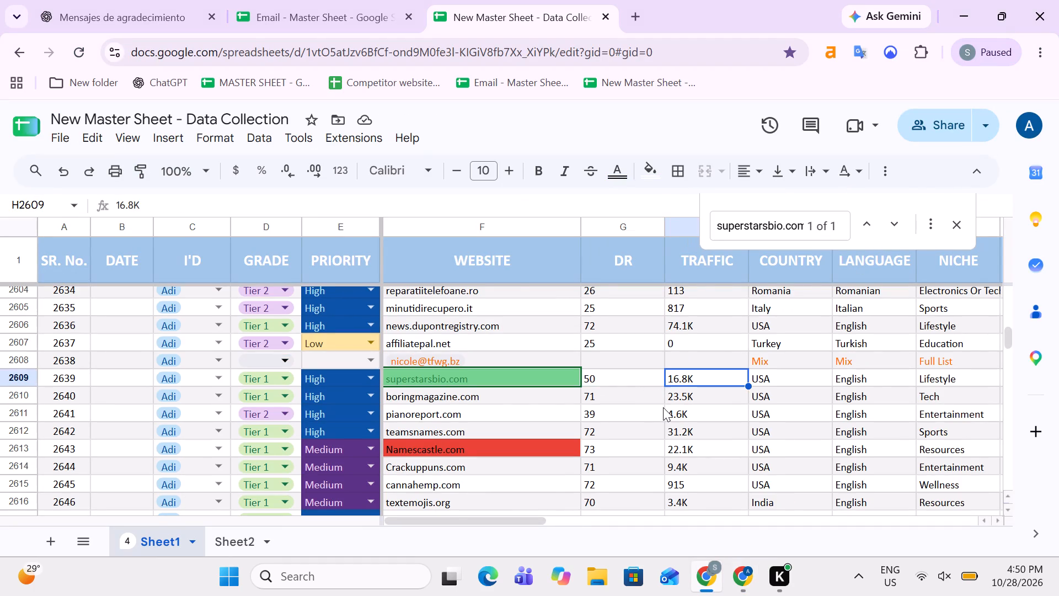
key("Right")
key("Right")
key("Right")
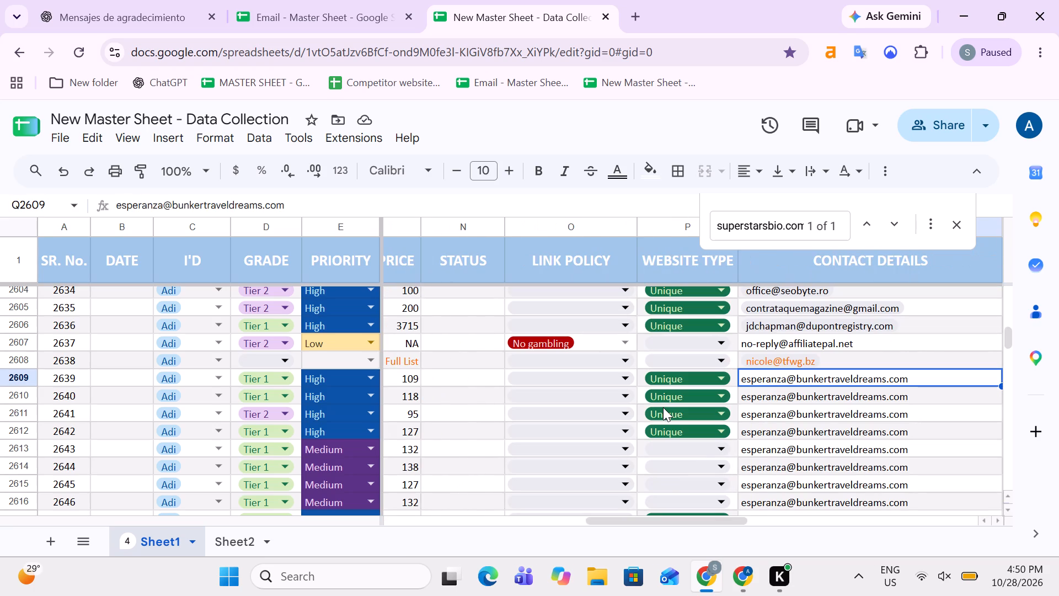
key("Left")
key("Left")
key("Left")
key("Left")
key("Left")
key("Left")
key("Left")
key("Left")
key("Left")
key("Left")
key("Left")
key("Left")
key("Left")
key("Left")
key("Left")
key("Left")
key("Left")
key("Left")
key("Left")
key("Left")
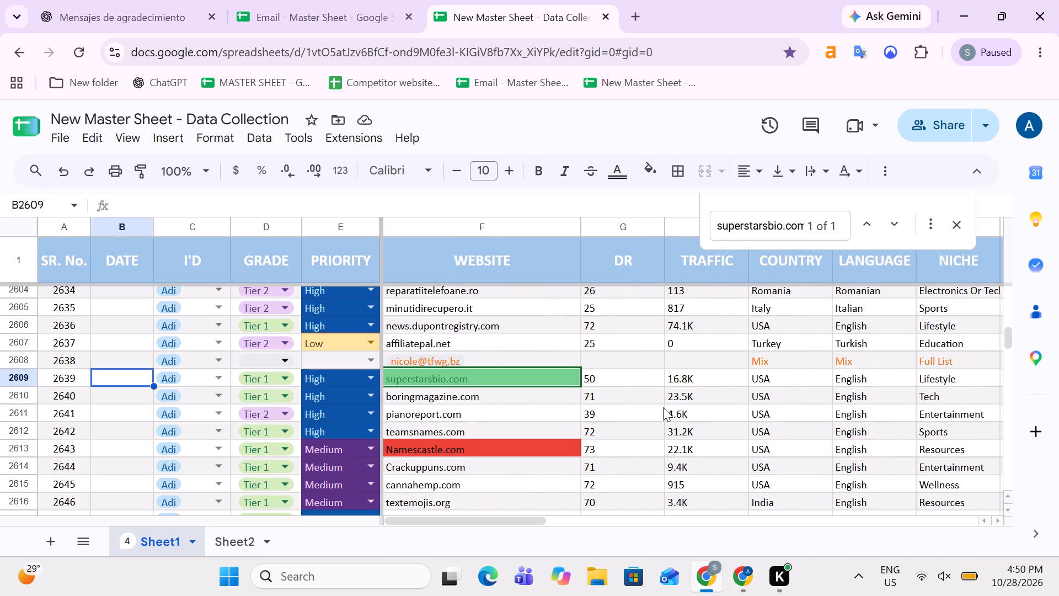
key("Right")
key("Right")
key("Right")
key("Right")
key("Right")
key("Right")
key("Left")
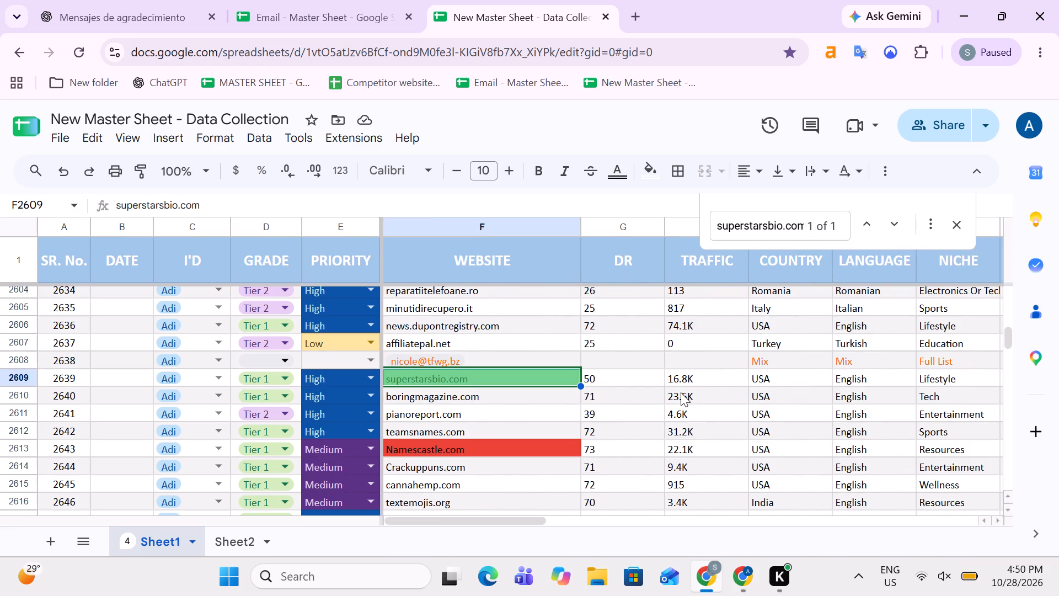
Check superstarsbio.com's domain metrics in Ahrefs and update its master sheet row to DR 41 and traffic 6.4K.
key("alt+Tab")
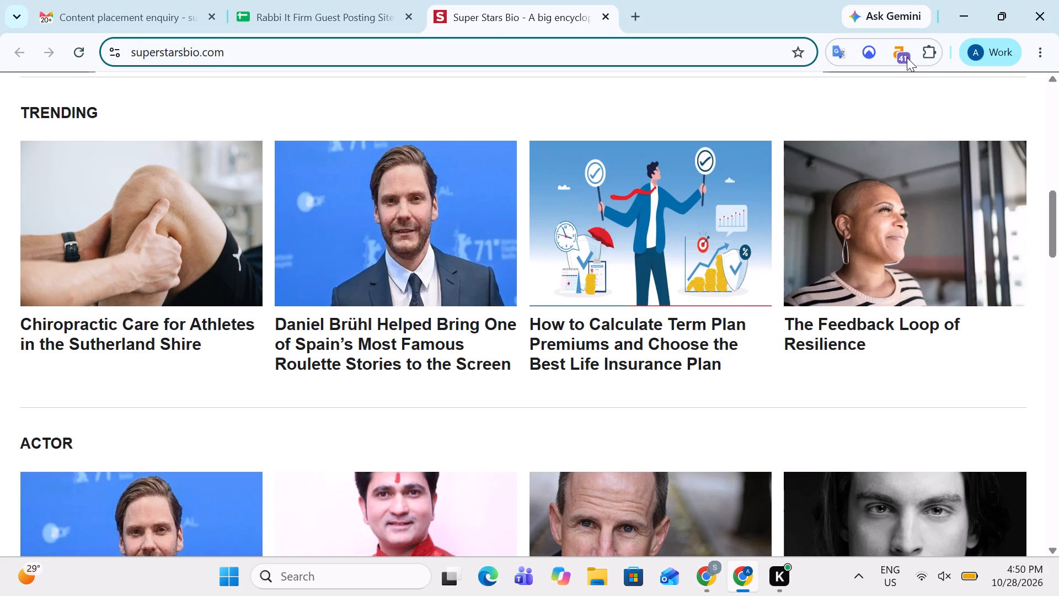
left_click(905, 56)
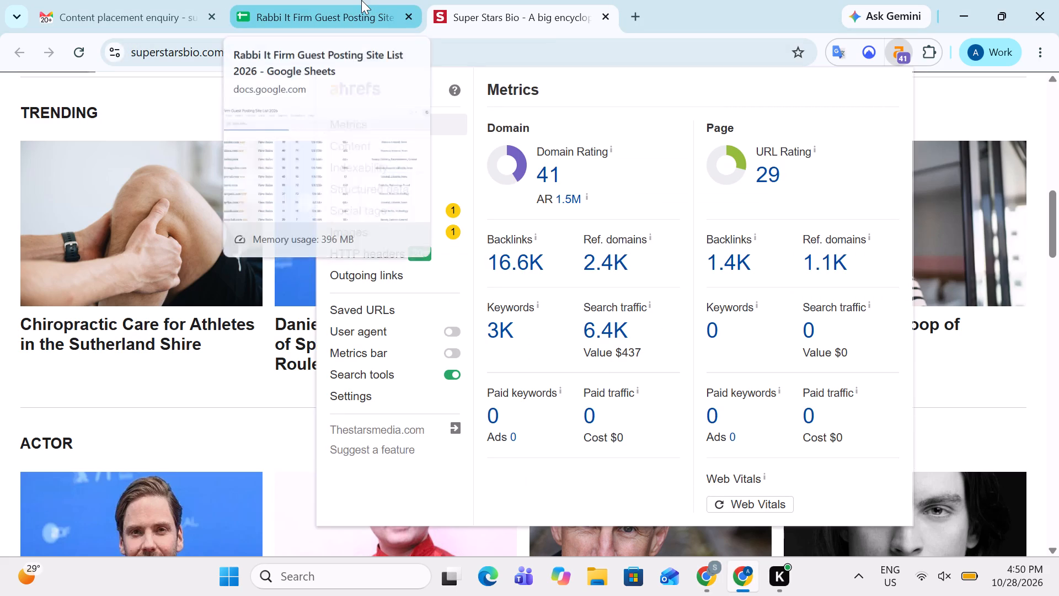
key("alt+Tab")
key("Return")
key("Right")
key("Right")
key("Right")
key("Left")
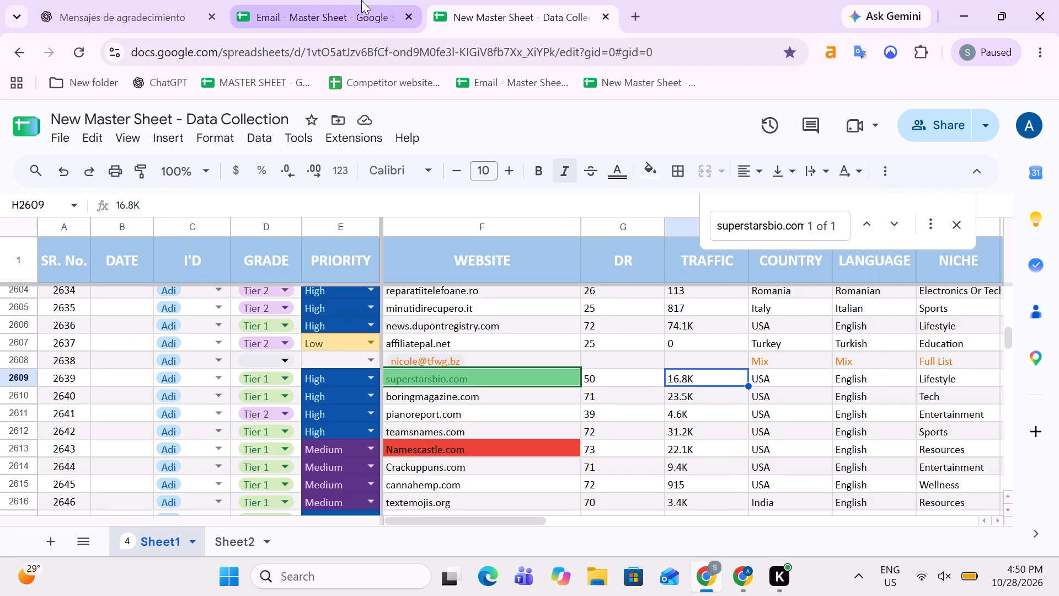
key("Left")
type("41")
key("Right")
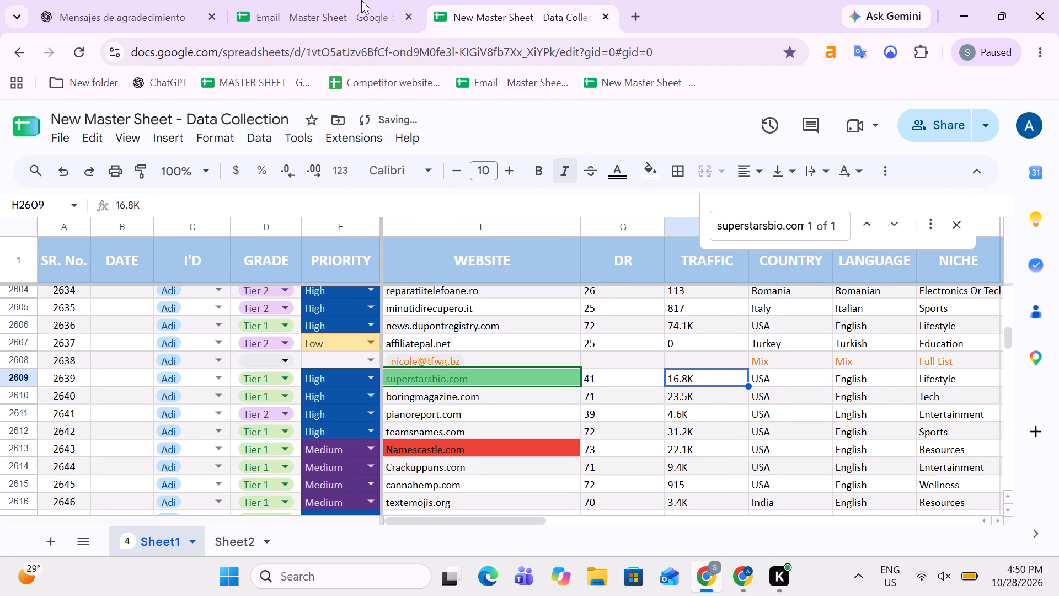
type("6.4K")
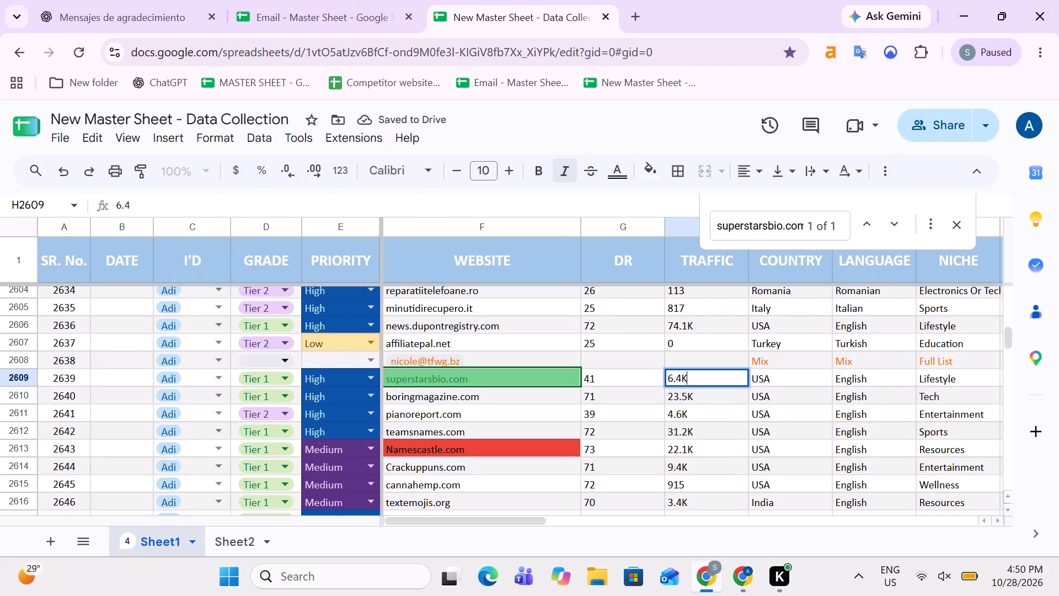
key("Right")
Set the link policy of superstarsbio.com's master sheet row to Updated and check the row's contact details.
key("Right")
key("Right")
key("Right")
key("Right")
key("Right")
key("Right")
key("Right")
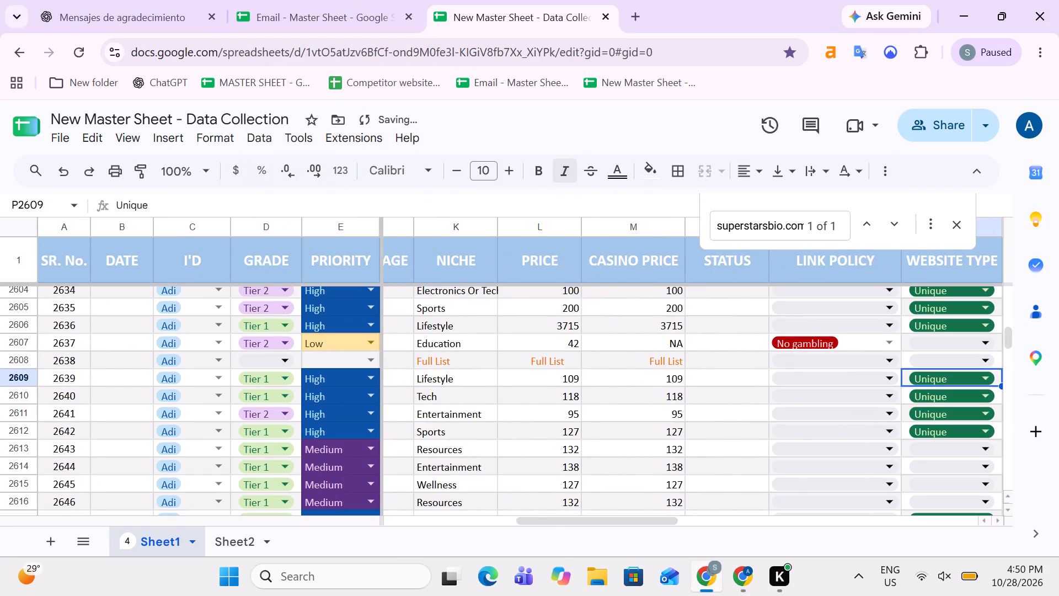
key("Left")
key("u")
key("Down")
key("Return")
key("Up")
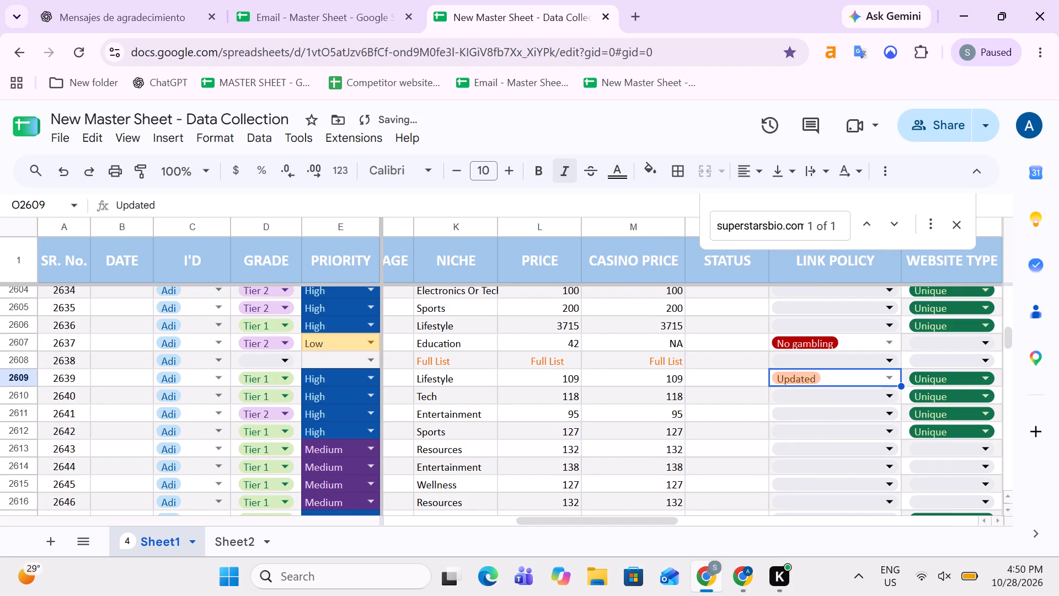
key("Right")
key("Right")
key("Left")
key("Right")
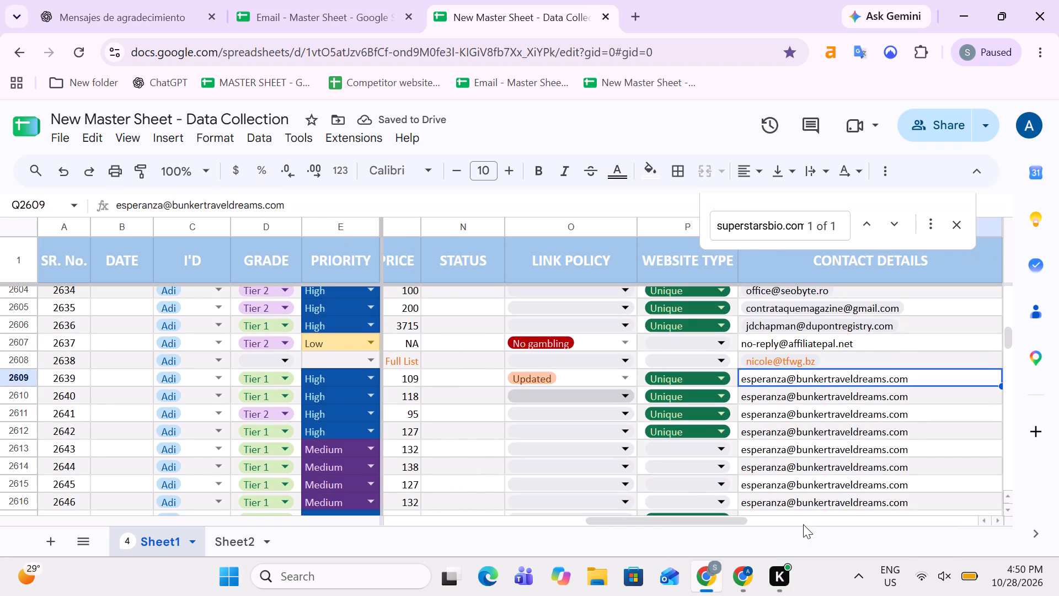
Look over the superstarsbio.com homepage down to its footer, then close the site.
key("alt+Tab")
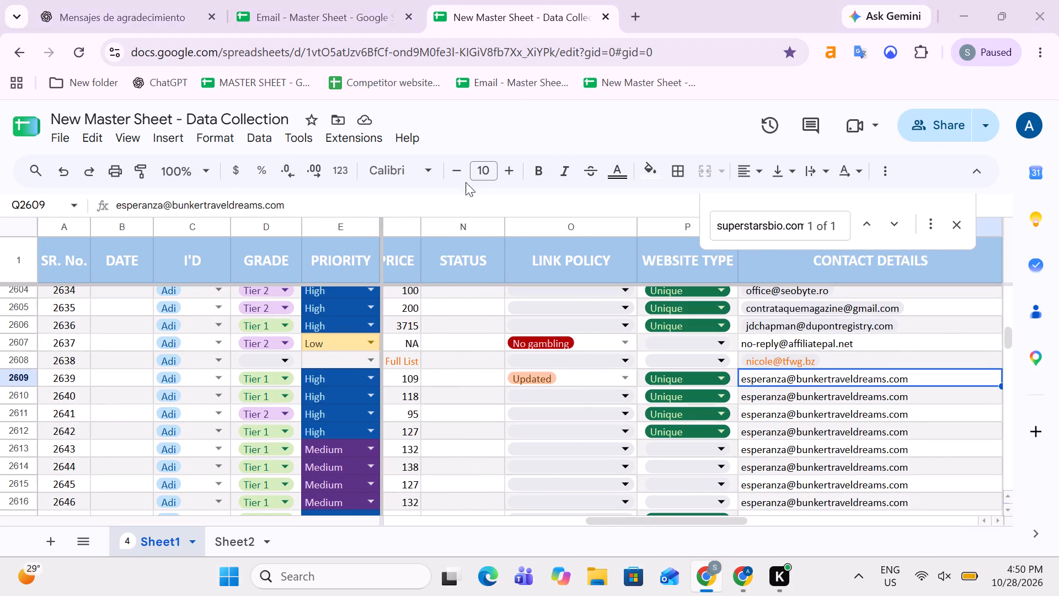
left_click(0, 177)
scroll(921, 225, "up", 8)
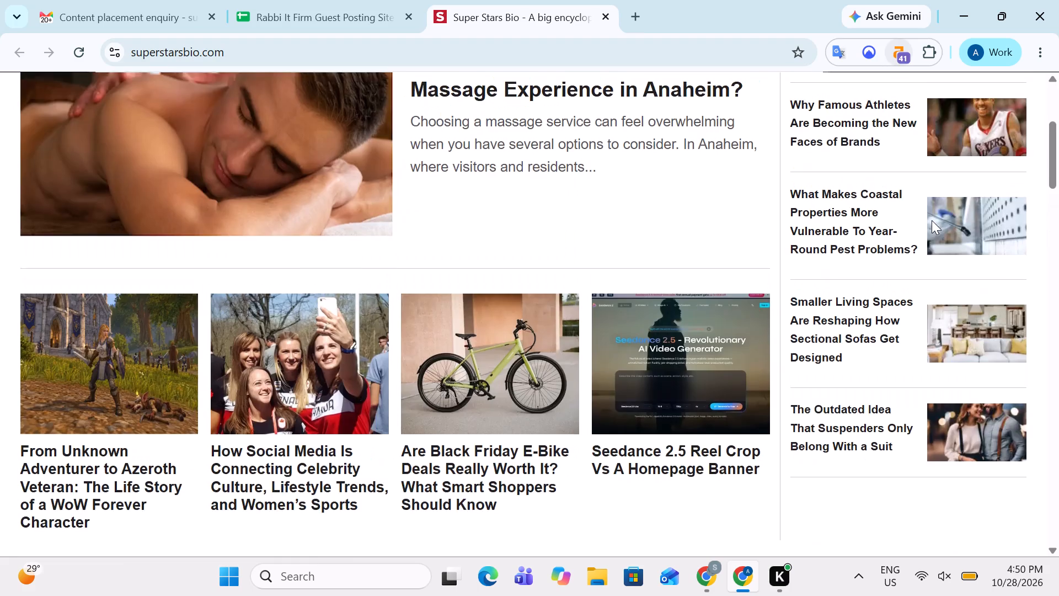
scroll(932, 220, "up", 18)
scroll(597, 306, "down", 5)
scroll(643, 338, "down", 6)
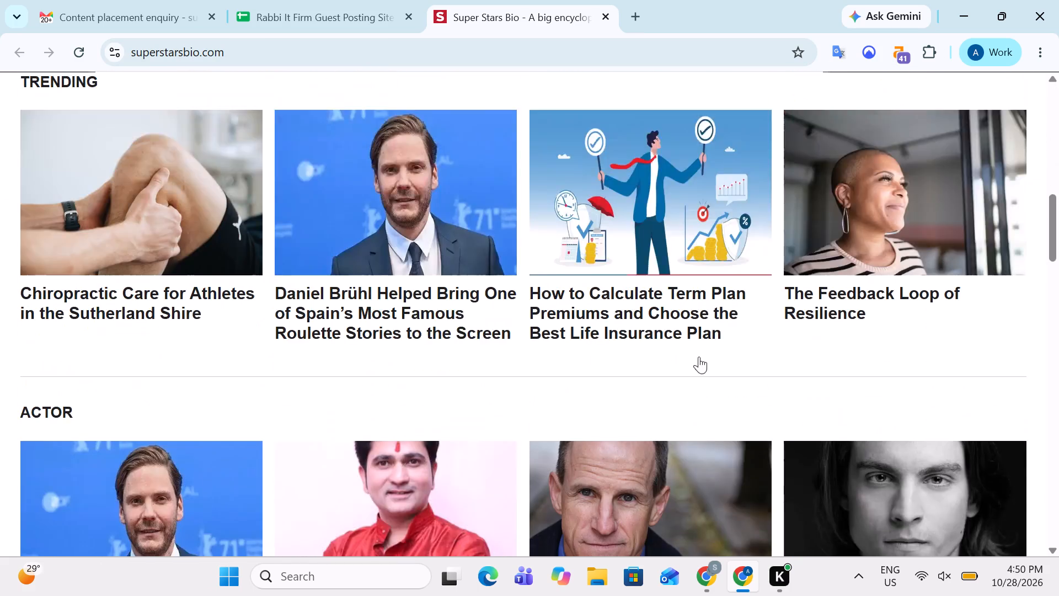
scroll(699, 356, "down", 20)
scroll(699, 356, "down", 2)
scroll(791, 307, "down", 6)
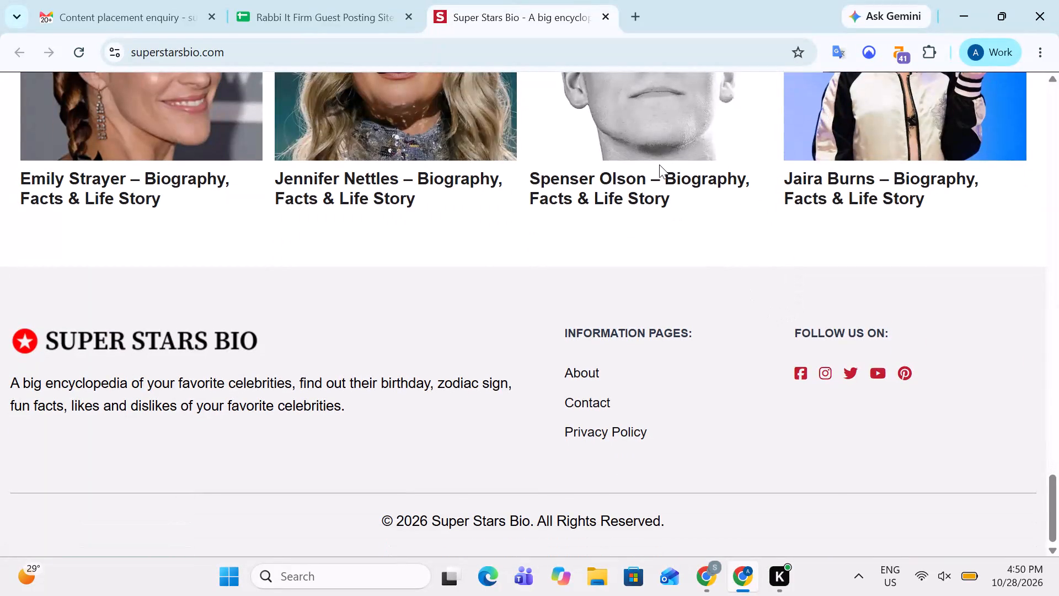
left_click(602, 19)
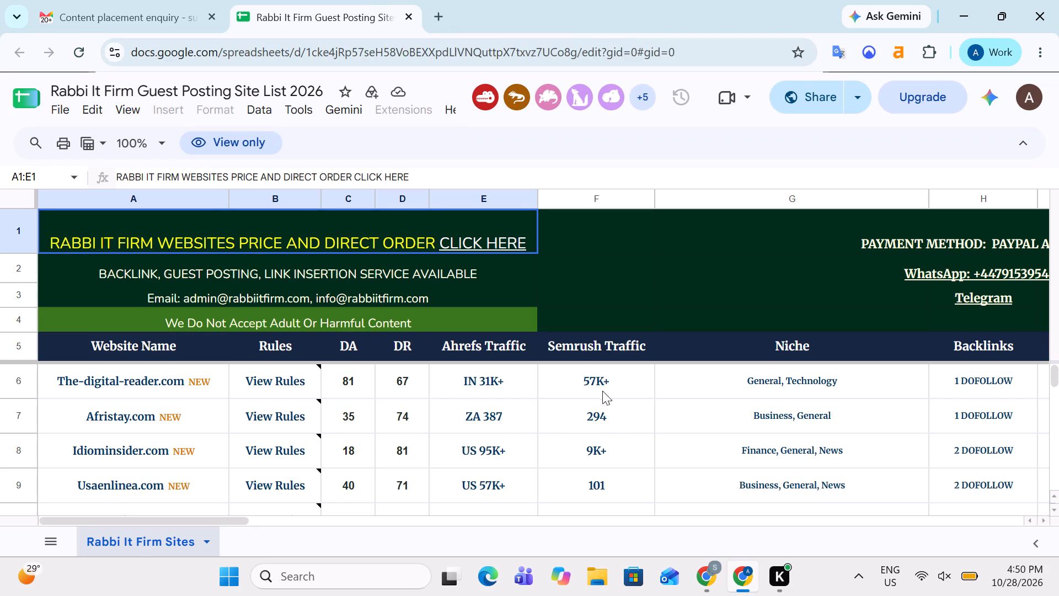
Search the Rabbi It Firm site list for superstarsbio.com and examine its row from DR through to price.
key("ctrl+f")
key("ctrl+v")
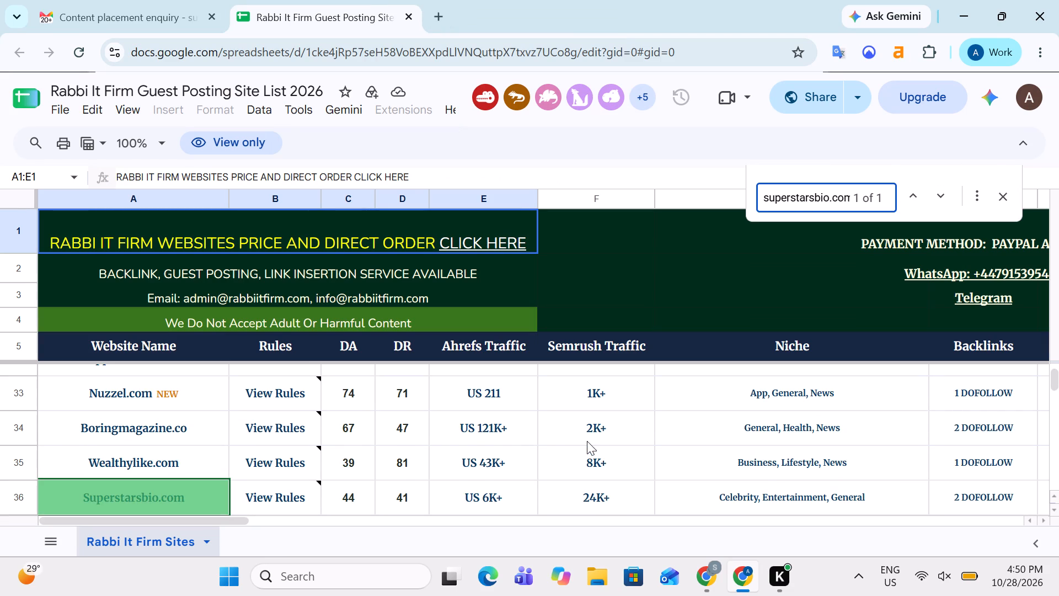
left_click(363, 496)
key("Right")
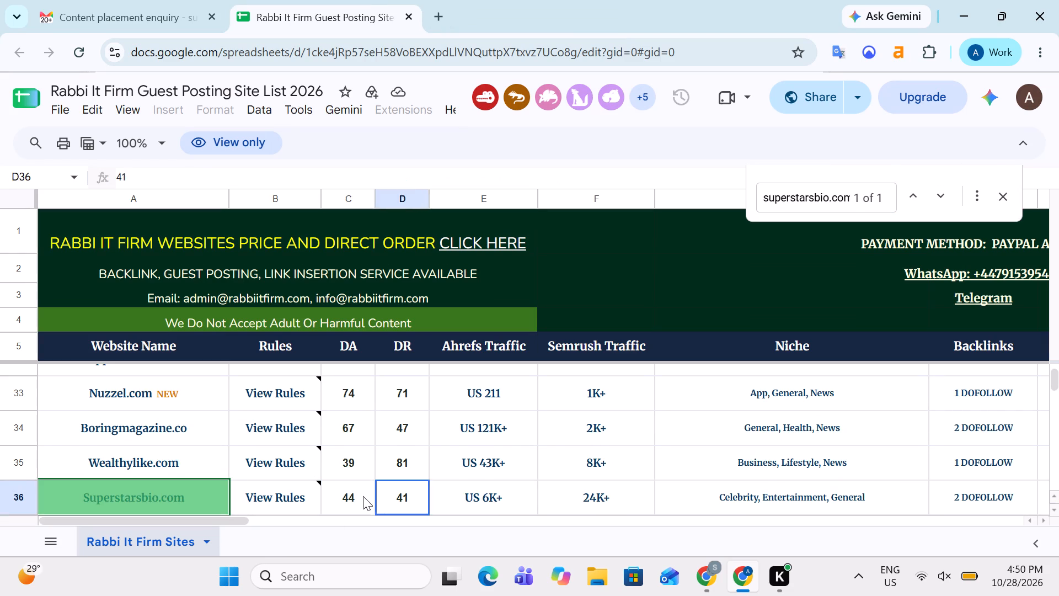
key("Right")
key("Right")
key("Right")
key("Right")
key("Right")
key("Right")
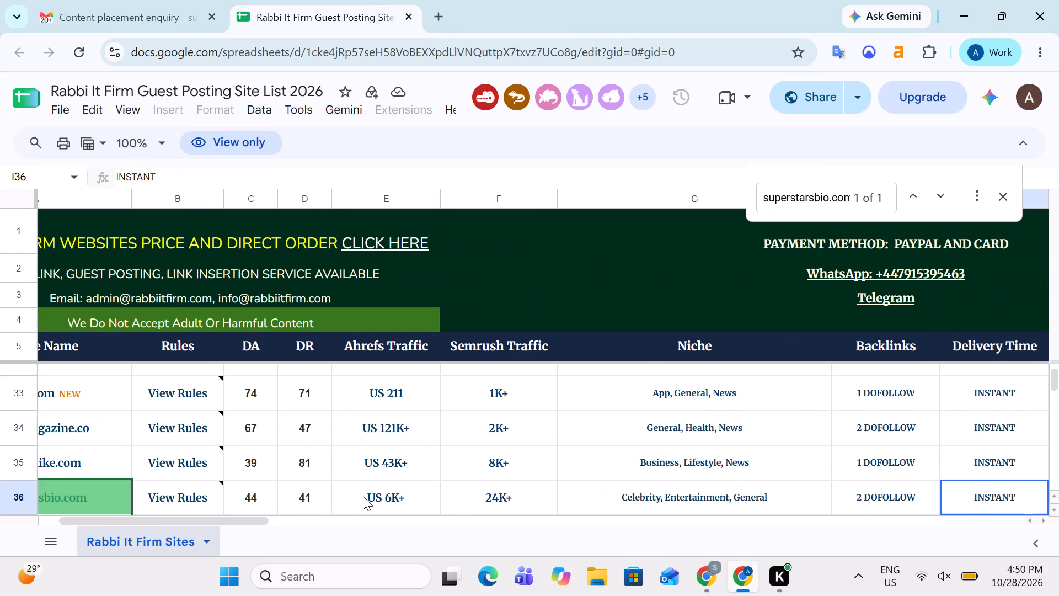
key("Right")
key("Left")
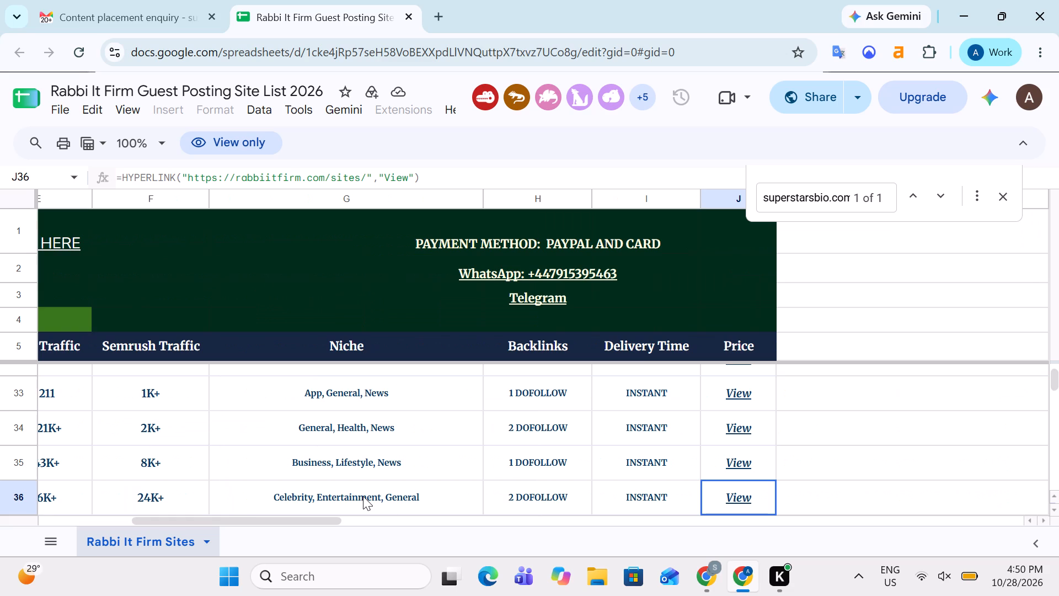
Open the rabbiitfirm.com/sites price link from the Superstarsbio.com row.
left_click(740, 496)
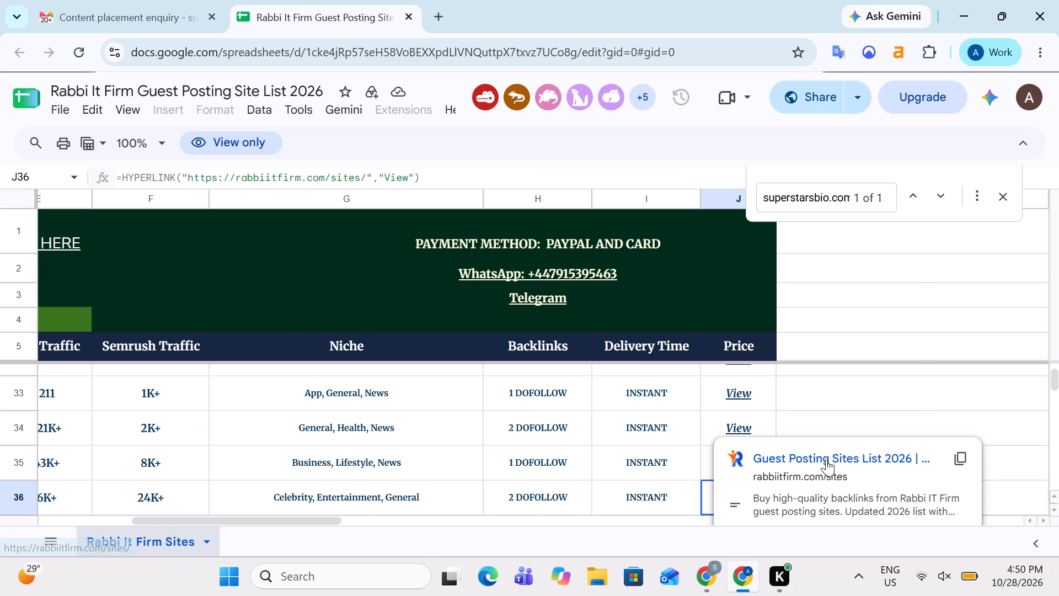
left_click(826, 459)
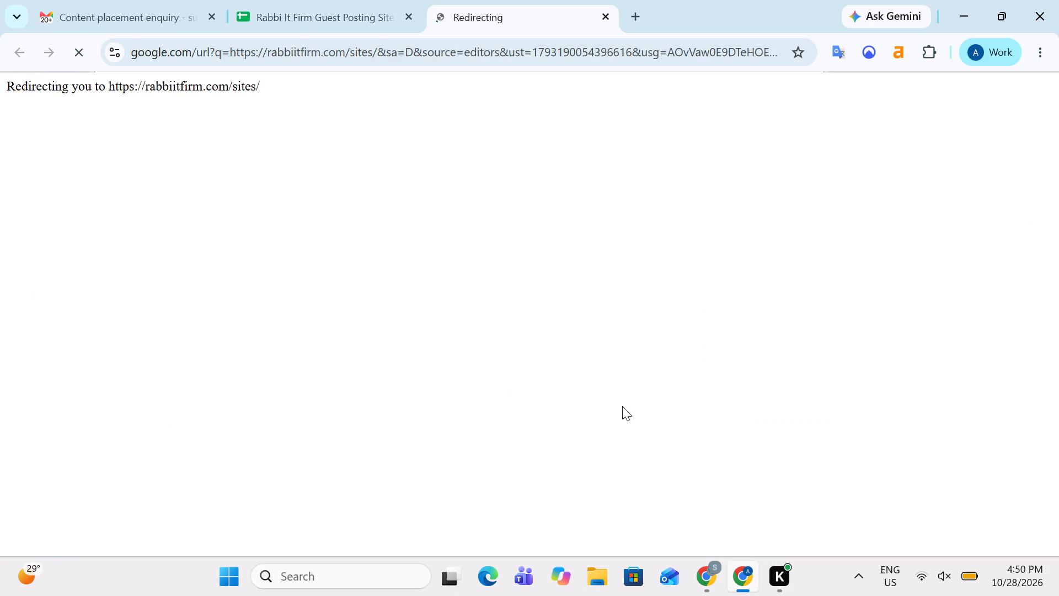
Search the Guest Posting Marketplace's AI website finder for superstarsbio.com with any niche and look over the suggested sites.
scroll(532, 312, "down", 3)
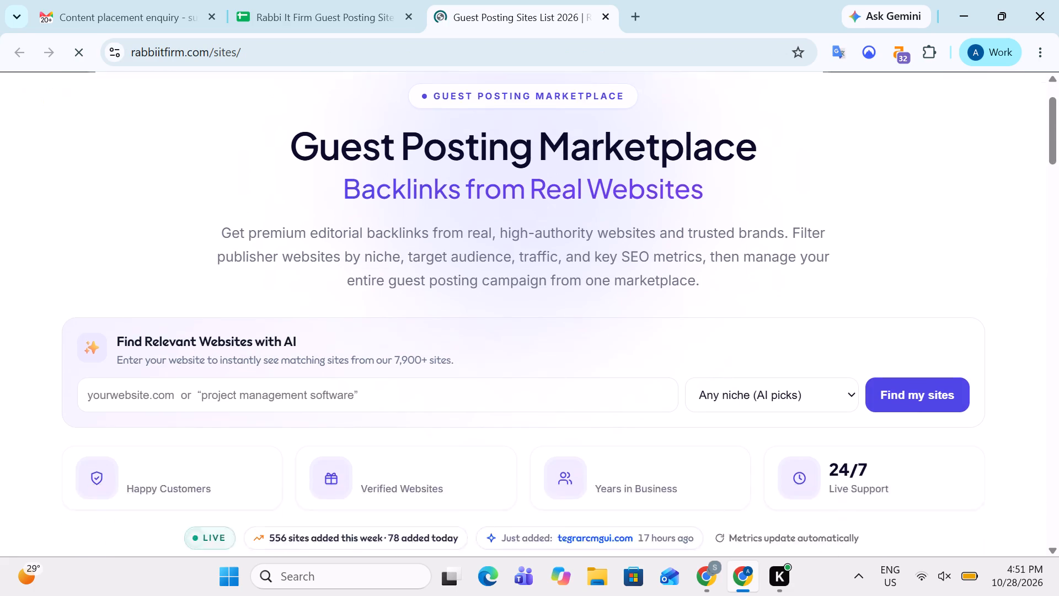
left_click(301, 221)
key("ctrl+v")
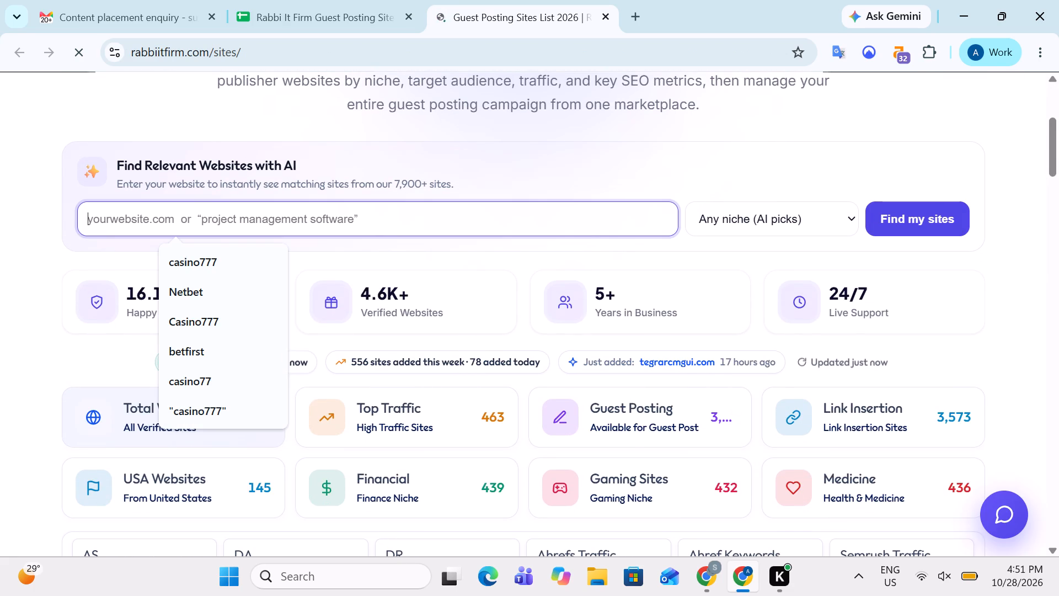
left_click(891, 220)
scroll(359, 281, "down", 1)
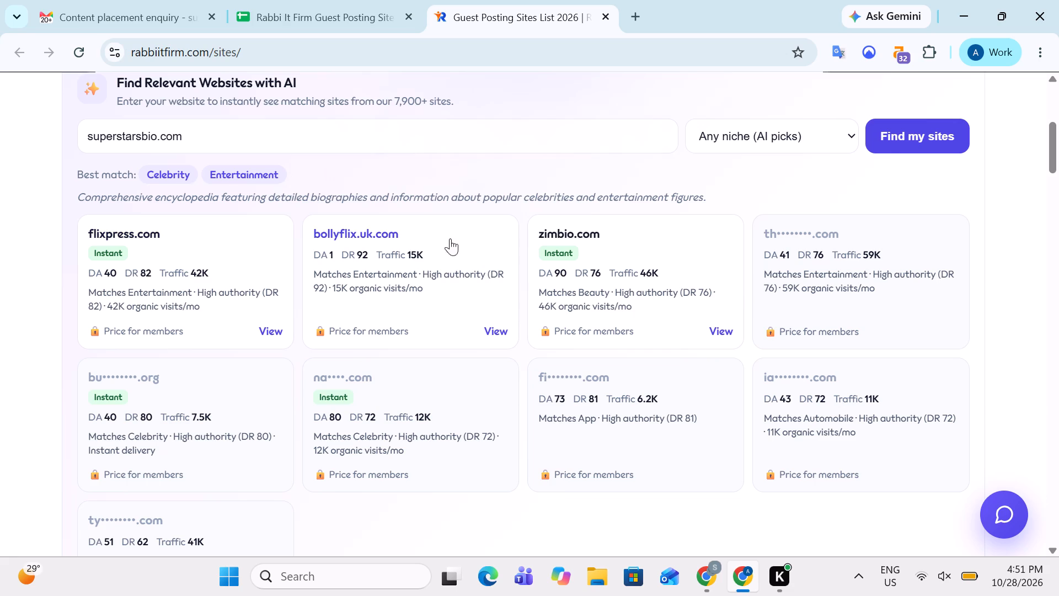
scroll(415, 279, "down", 6)
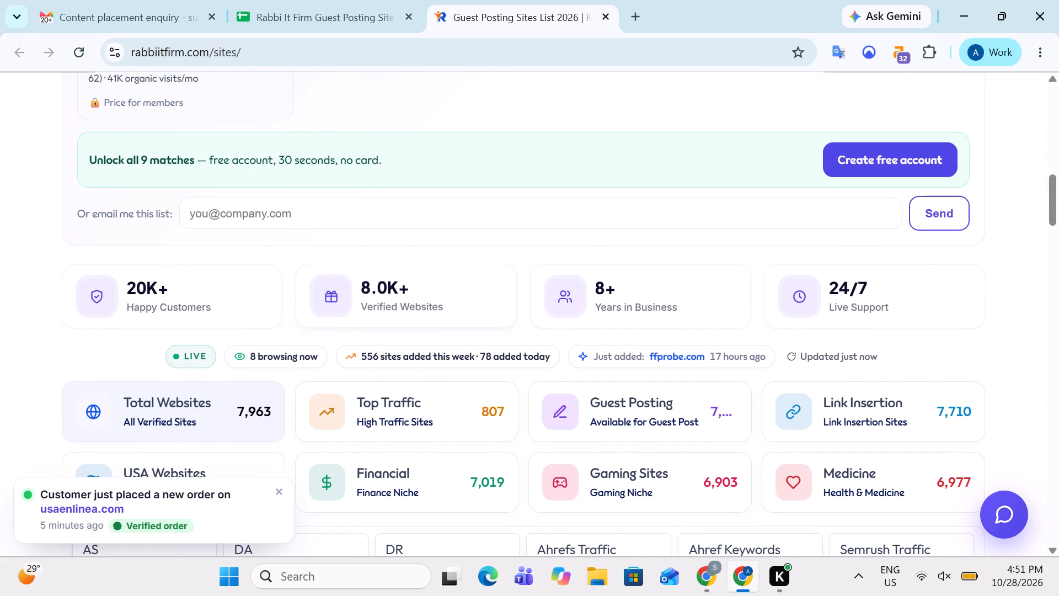
Examine the marketplace's category counts, filters and website table for superstarsbio.com and its starting price.
scroll(828, 220, "down", 3)
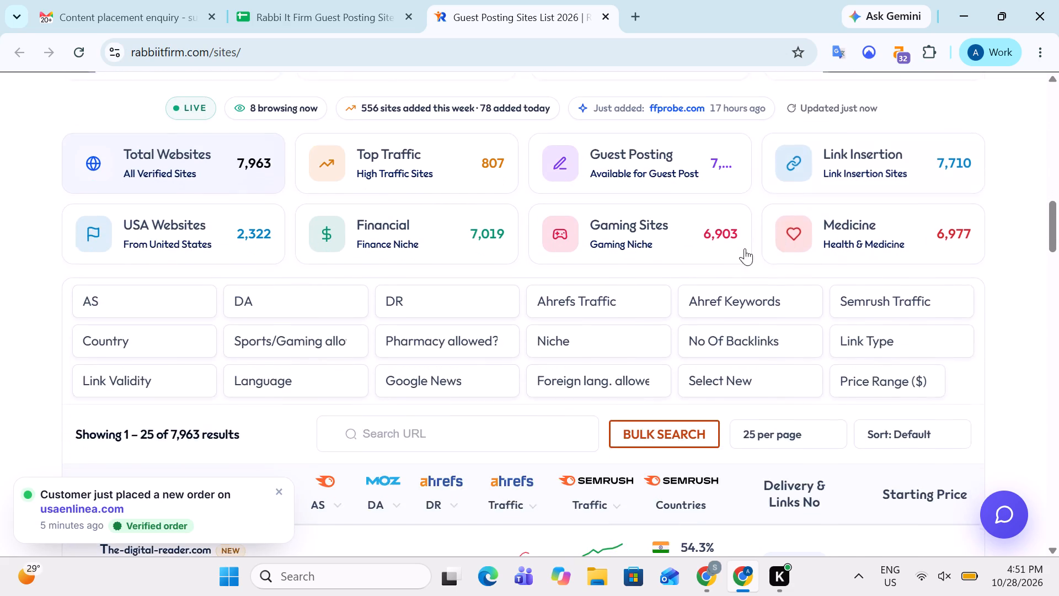
scroll(569, 294, "down", 5)
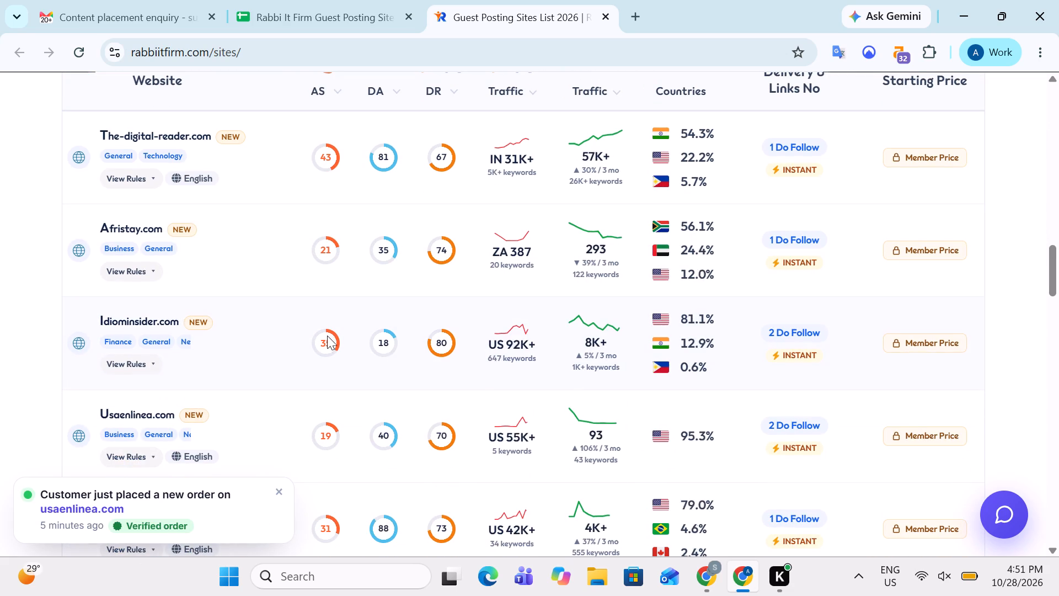
scroll(259, 309, "up", 1)
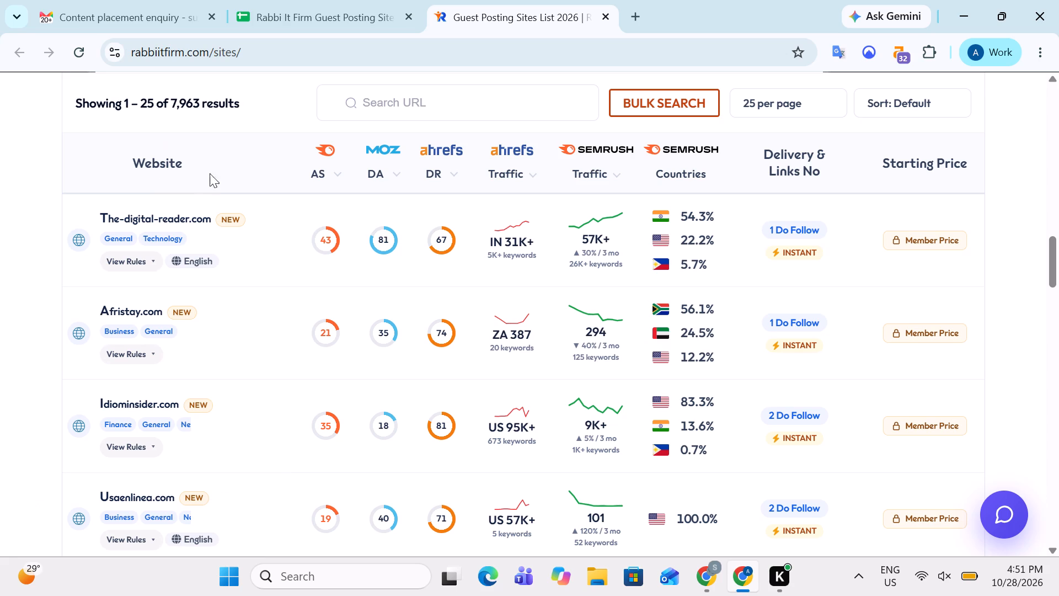
scroll(237, 265, "up", 10)
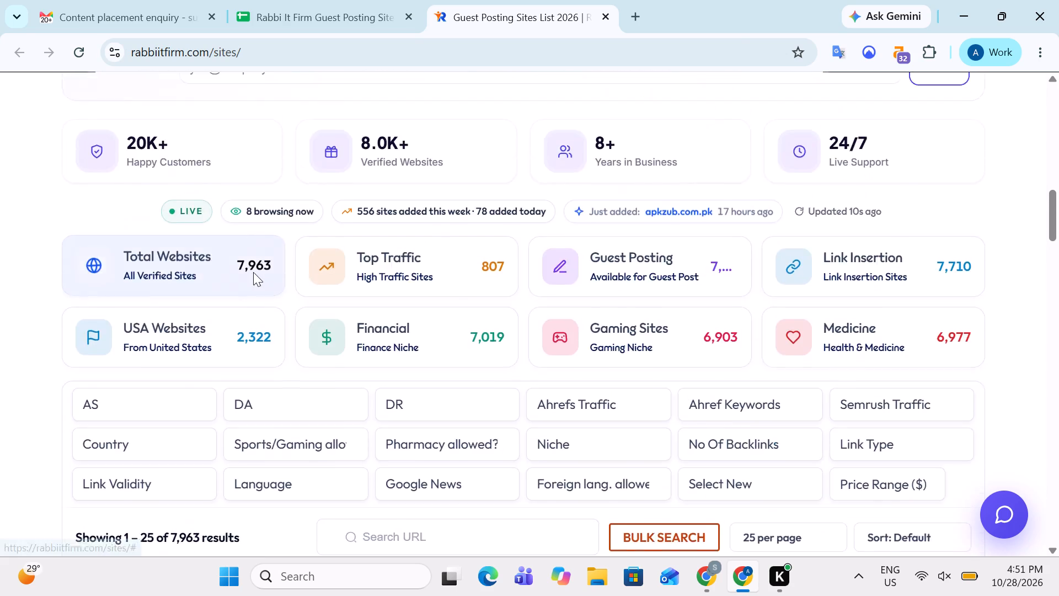
scroll(250, 274, "up", 6)
scroll(248, 274, "down", 2)
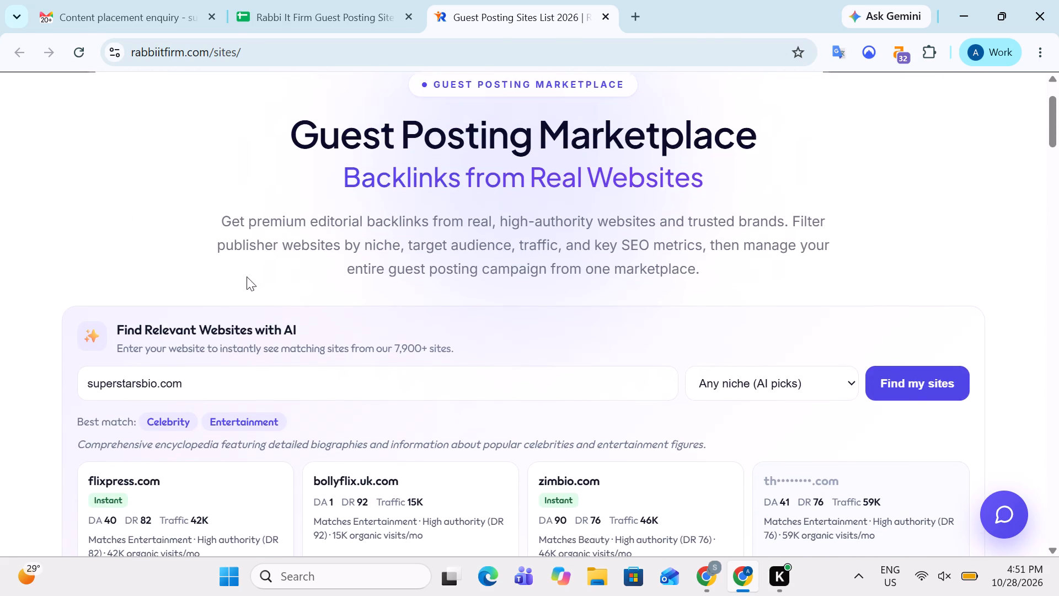
scroll(247, 276, "down", 14)
scroll(274, 312, "down", 1)
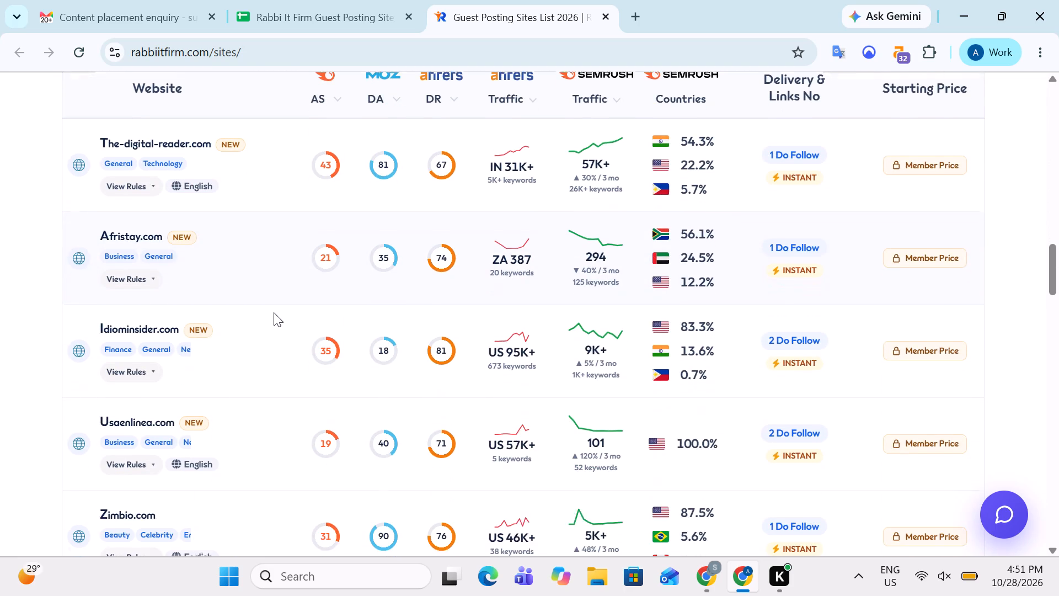
scroll(431, 367, "up", 2)
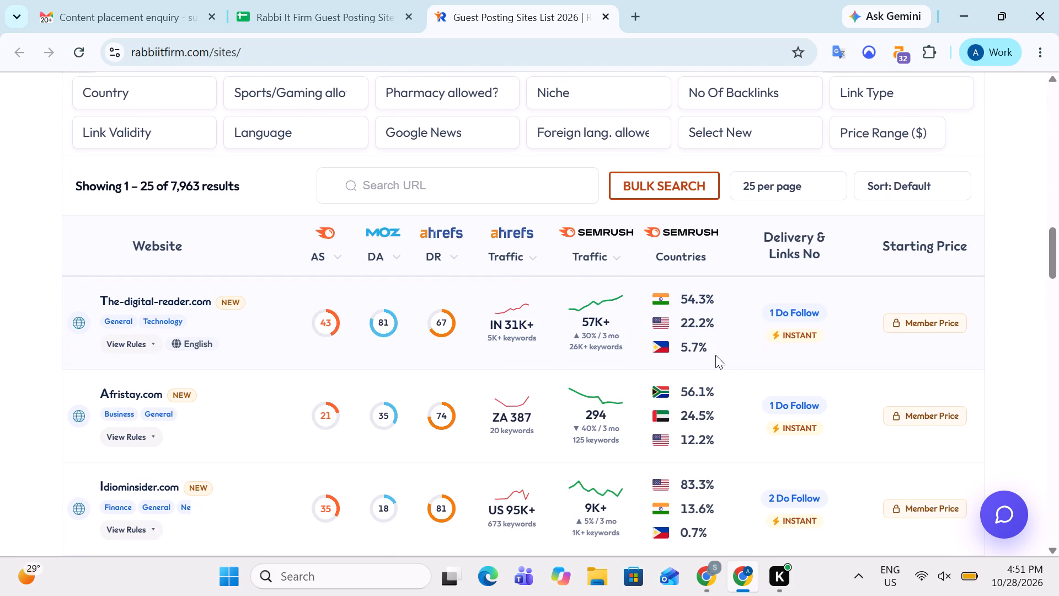
Look back over the AI finder's site matches for superstarsbio.com, and close the marketplace and Rabbi It Firm's site list.
scroll(555, 343, "up", 2)
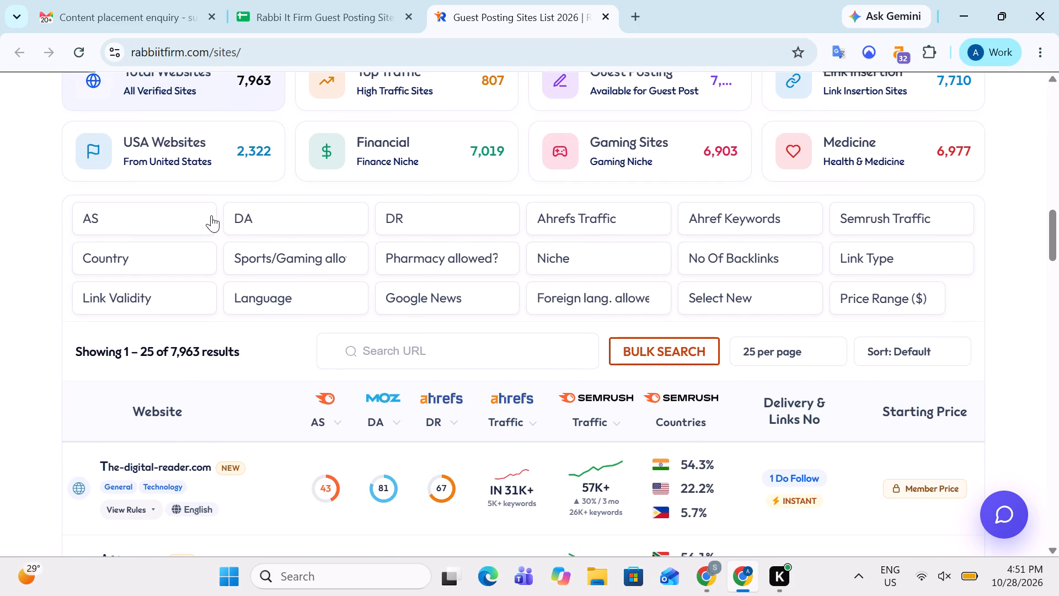
scroll(211, 215, "up", 5)
scroll(311, 258, "up", 6)
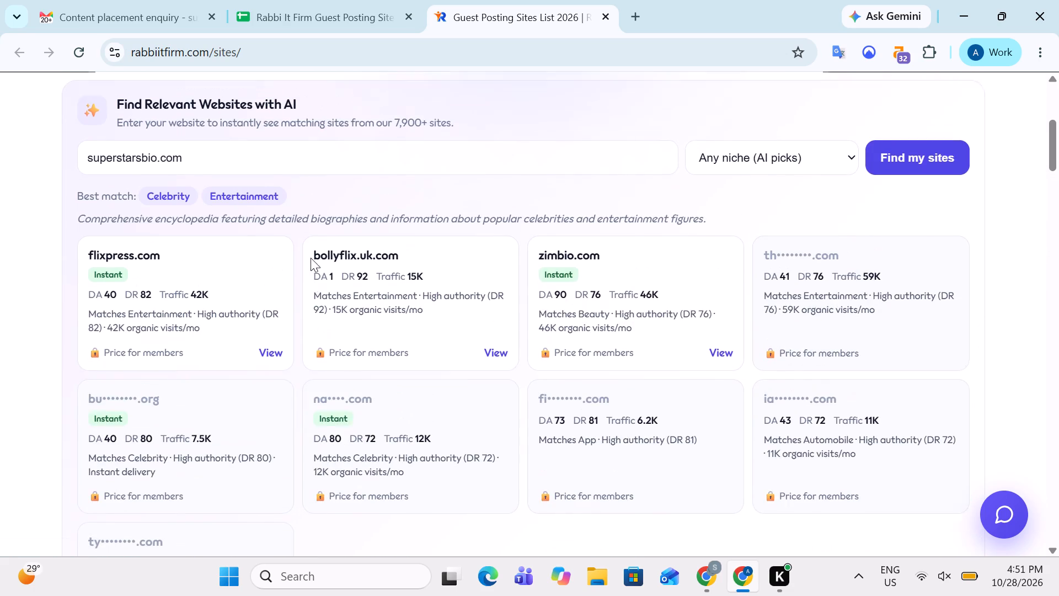
scroll(619, 260, "up", 2)
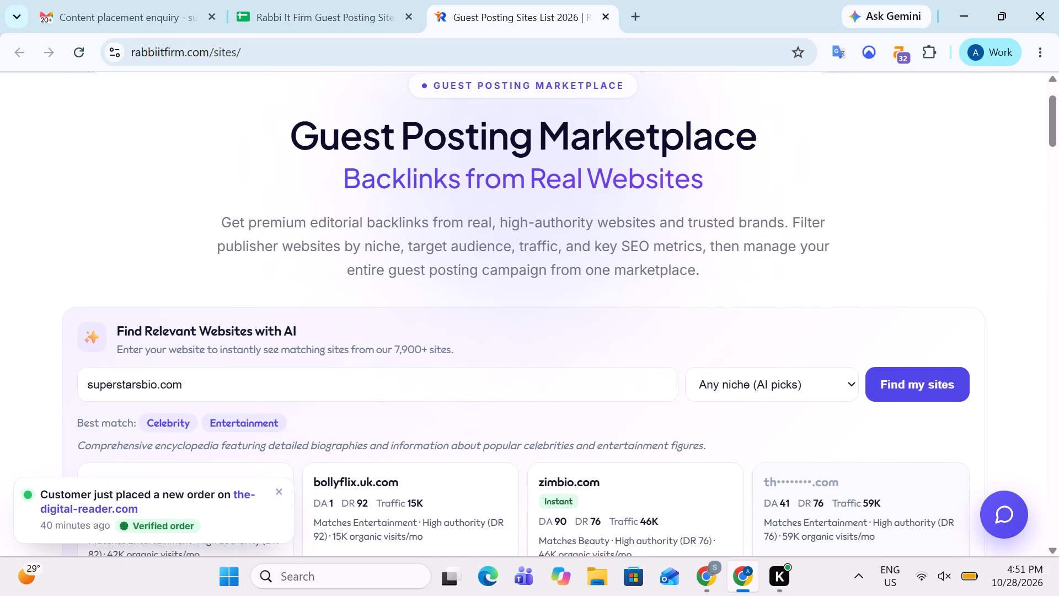
left_click(604, 19)
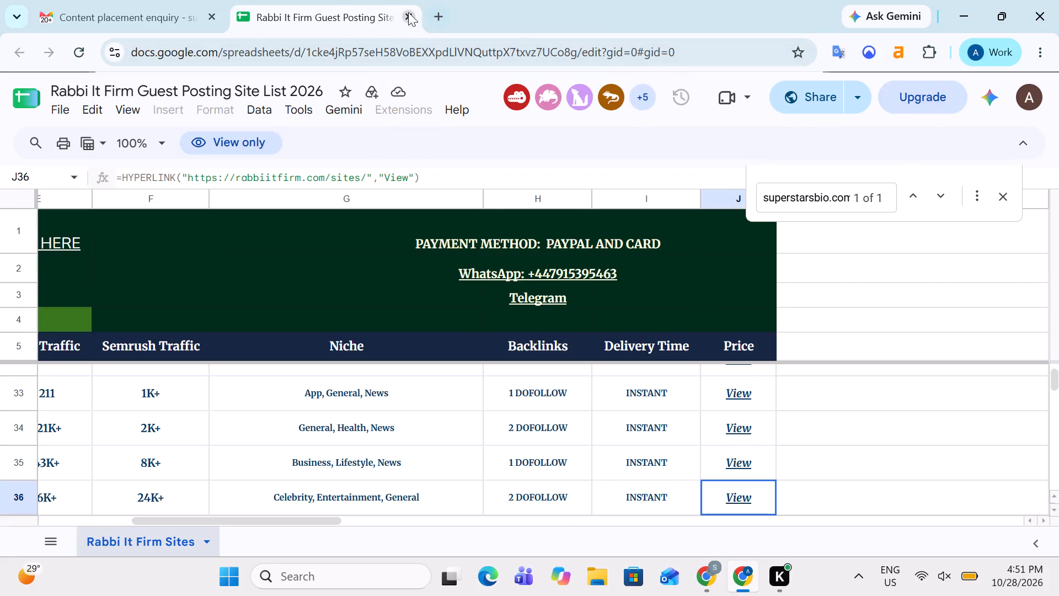
left_click(408, 12)
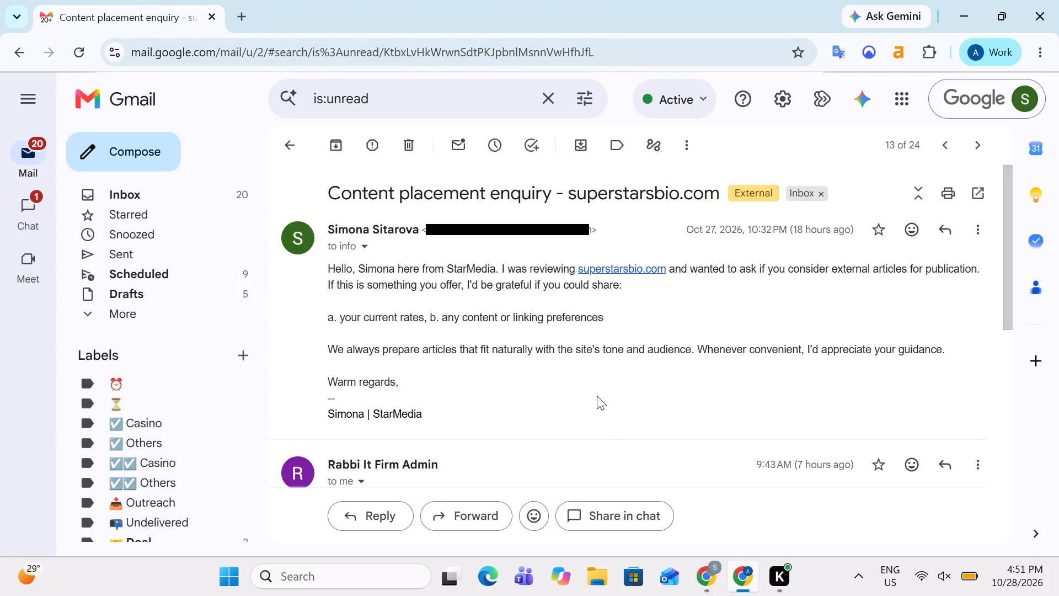
scroll(590, 392, "down", 5)
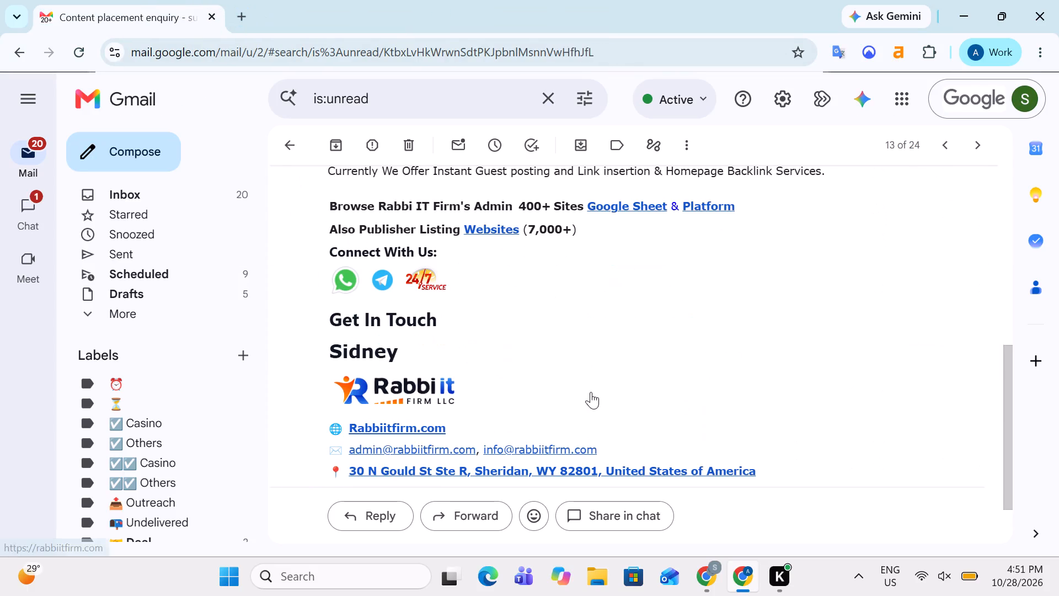
scroll(591, 392, "down", 4)
scroll(591, 392, "up", 3)
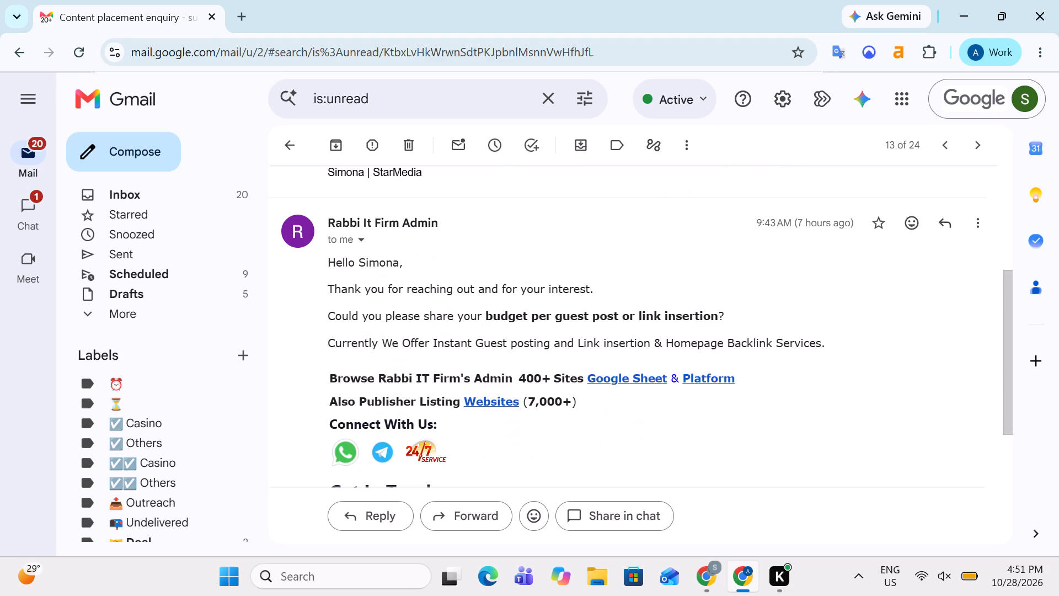
scroll(545, 398, "down", 1)
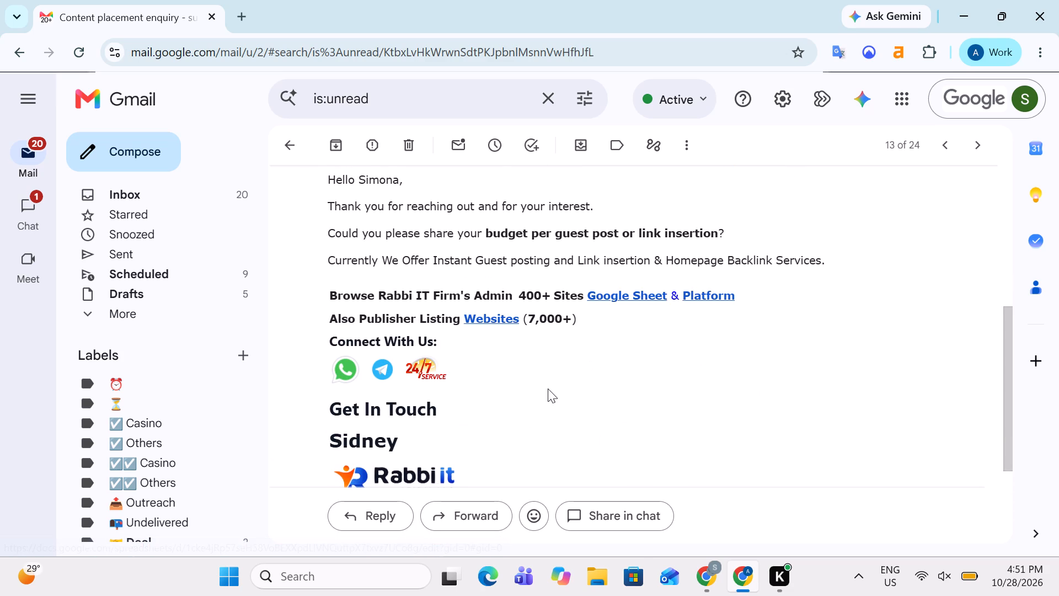
Return to the superstarsbio.com row in the master sheet and check it from contact details back to the website cell.
key("alt+Tab")
key("Right")
key("Left")
key("Left")
key("Left")
key("Left")
key("Left")
key("Left")
key("Left")
key("Left")
key("Left")
key("Left")
key("Left")
key("Left")
key("Left")
key("Left")
key("Left")
key("Left")
key("Left")
key("Left")
key("Left")
key("Left")
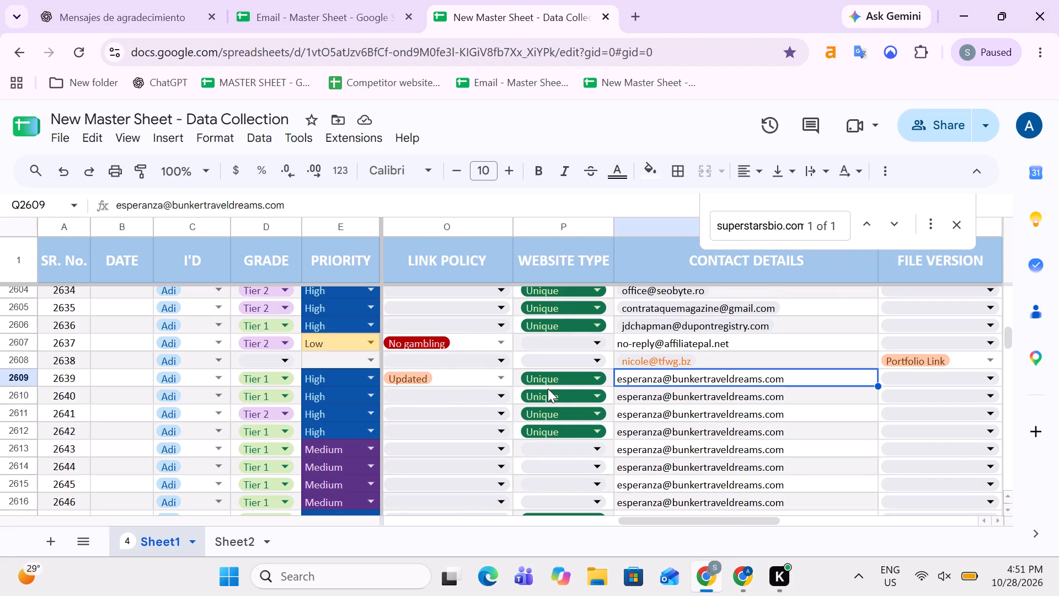
key("Right")
key("Right")
key("Right")
key("Right")
key("Right")
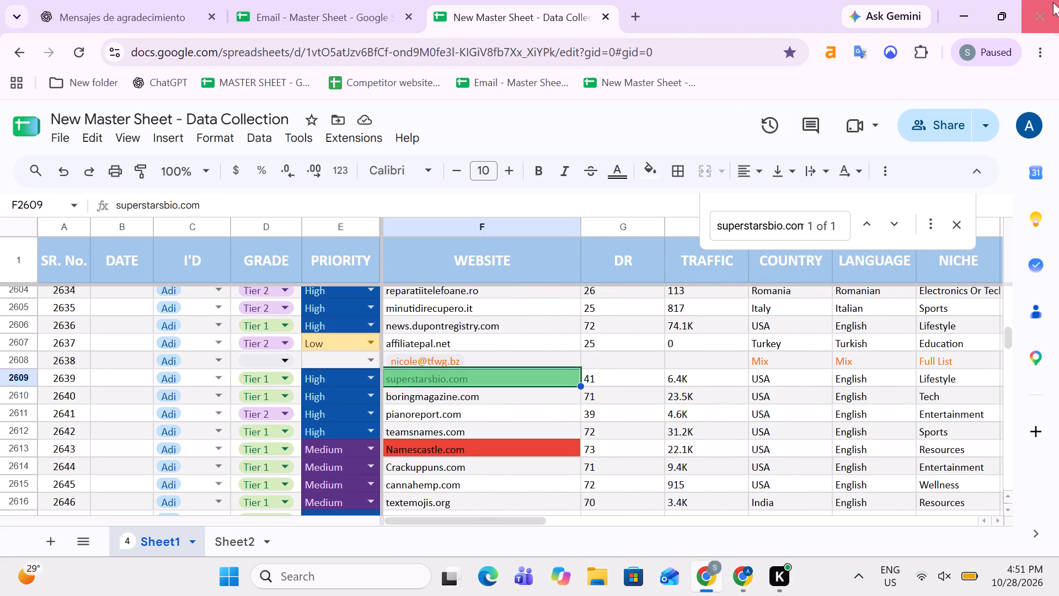
Close the sheet search and go to the first empty website cell below the last listed site.
left_click(961, 225)
key("ctrl+Down")
key("Down")
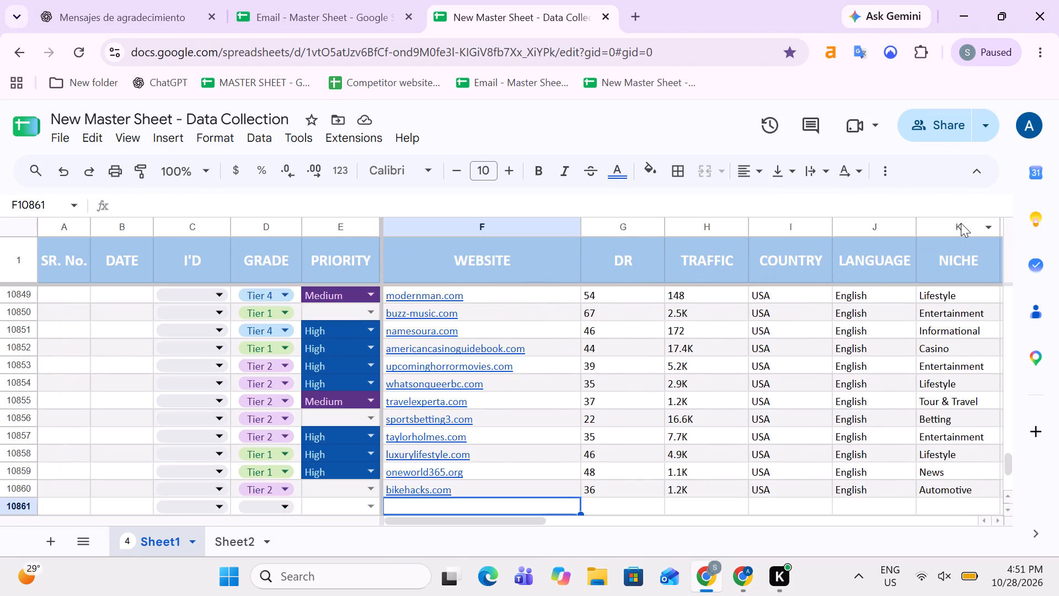
key("Down")
key("Down")
key("Down")
key("Up")
key("Up")
key("Up")
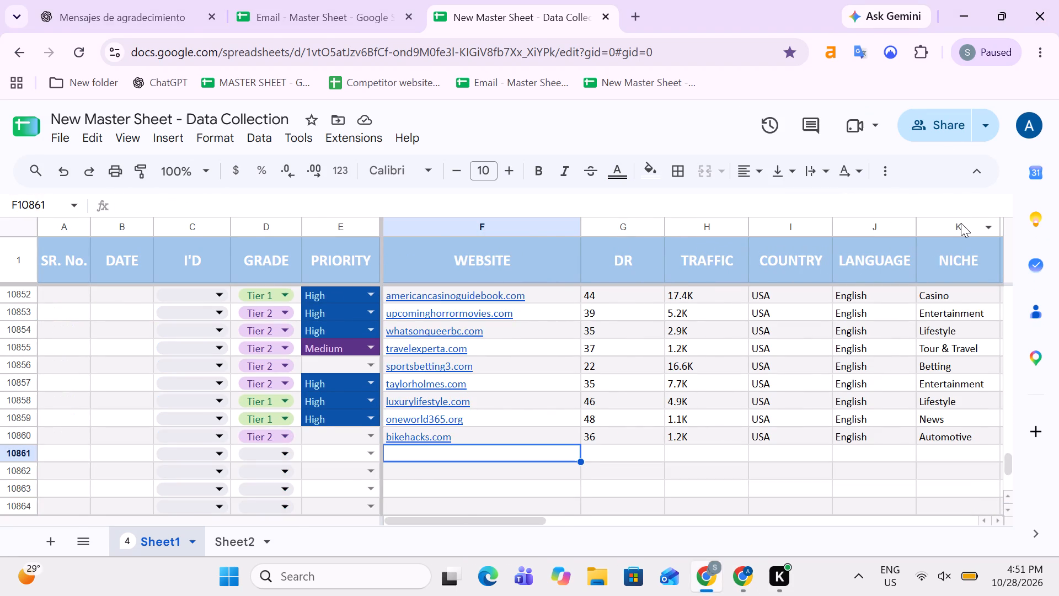
key("alt+Tab")
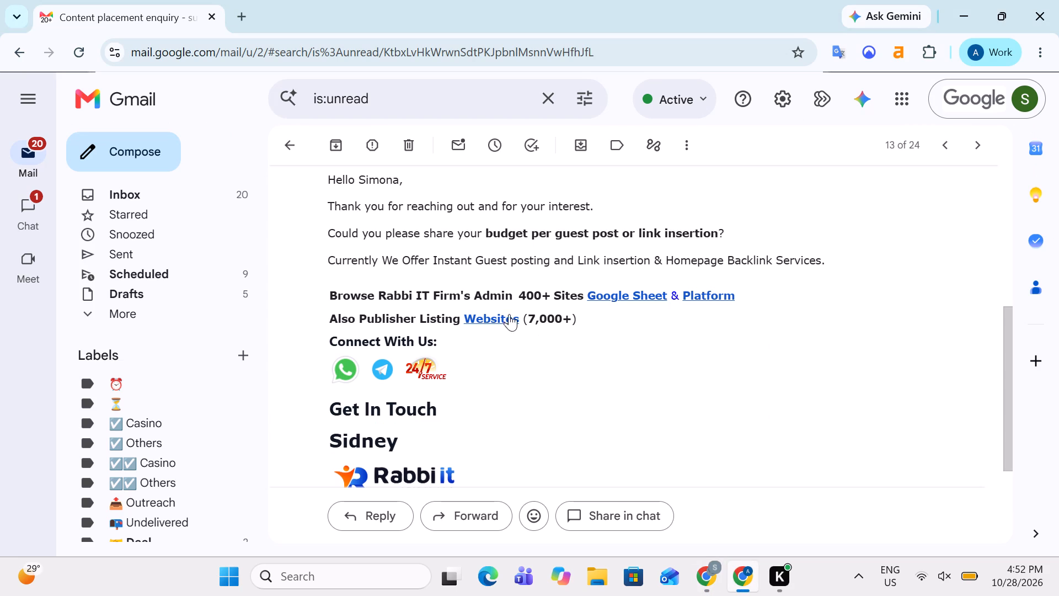
left_click(496, 312)
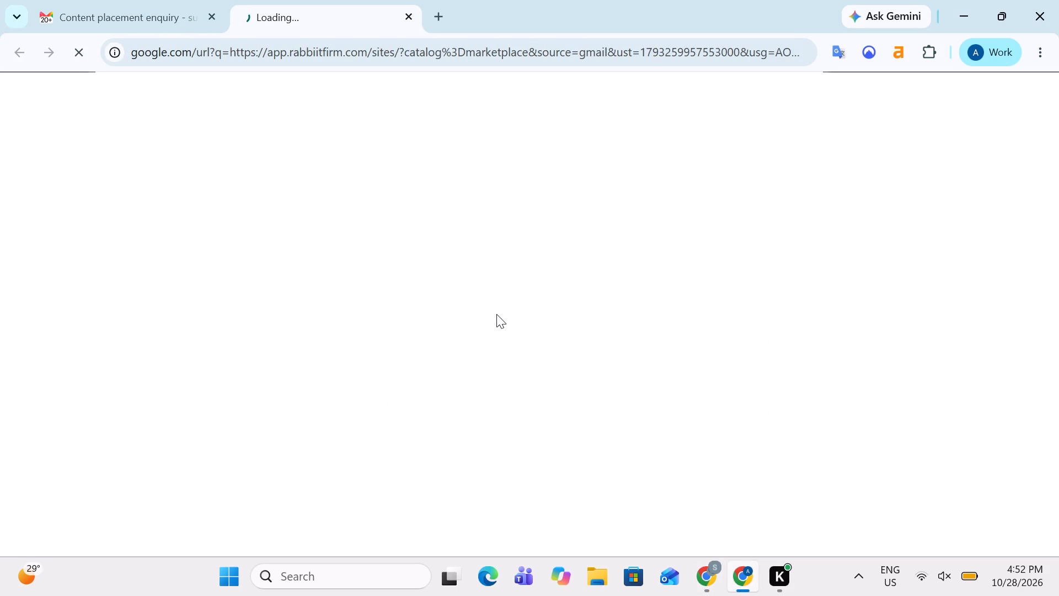
left_click(136, 0)
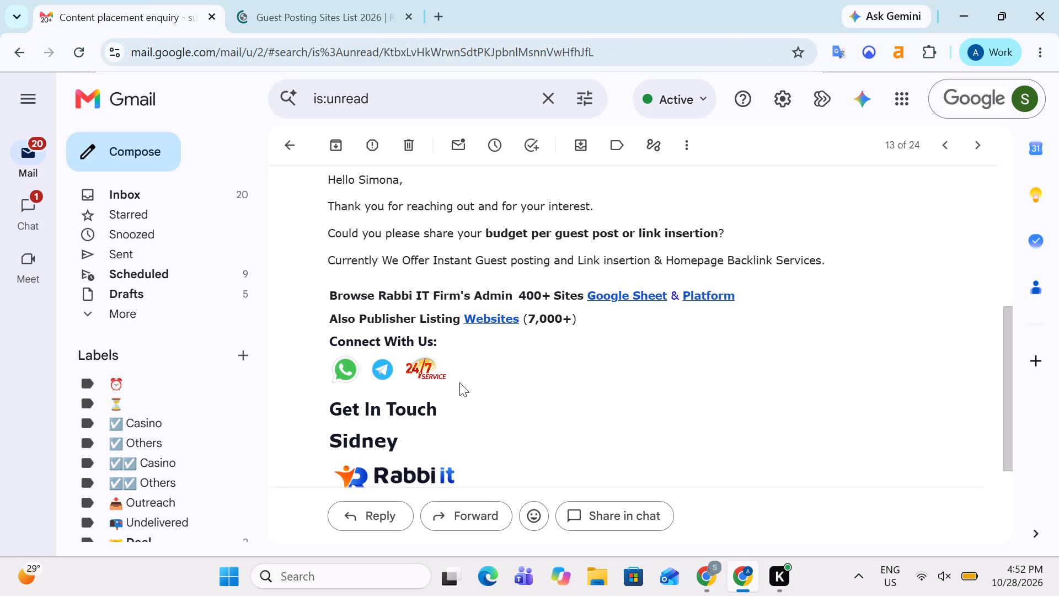
left_click(360, 0)
scroll(473, 333, "down", 4)
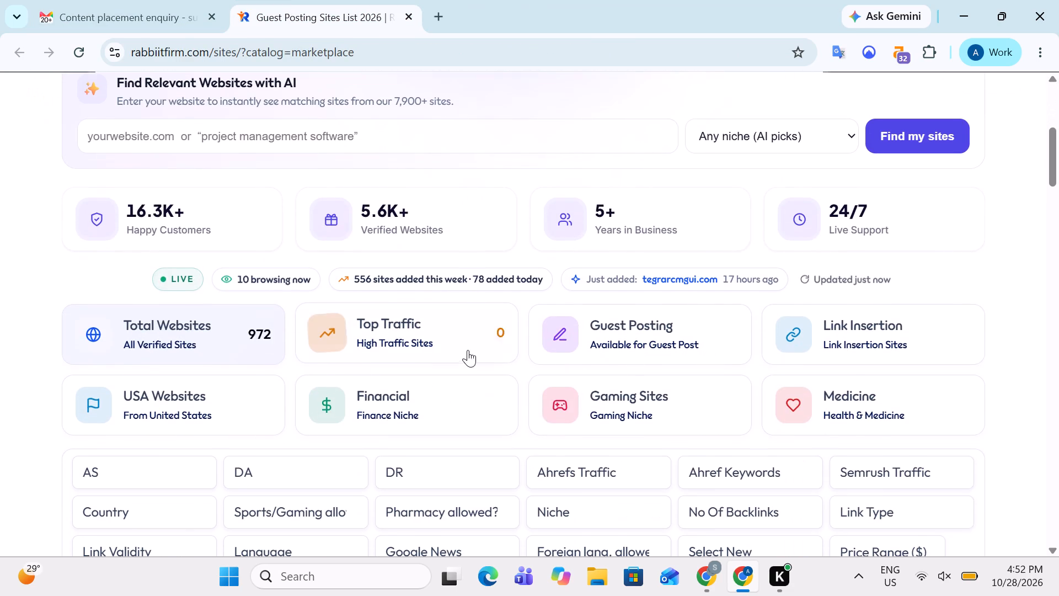
scroll(448, 367, "up", 2)
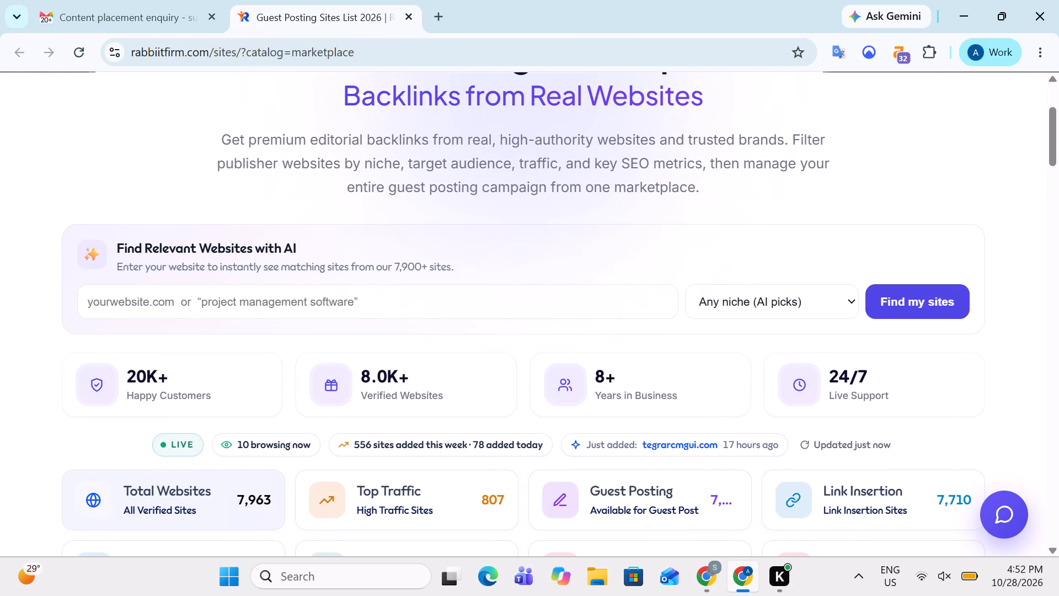
left_click(410, 15)
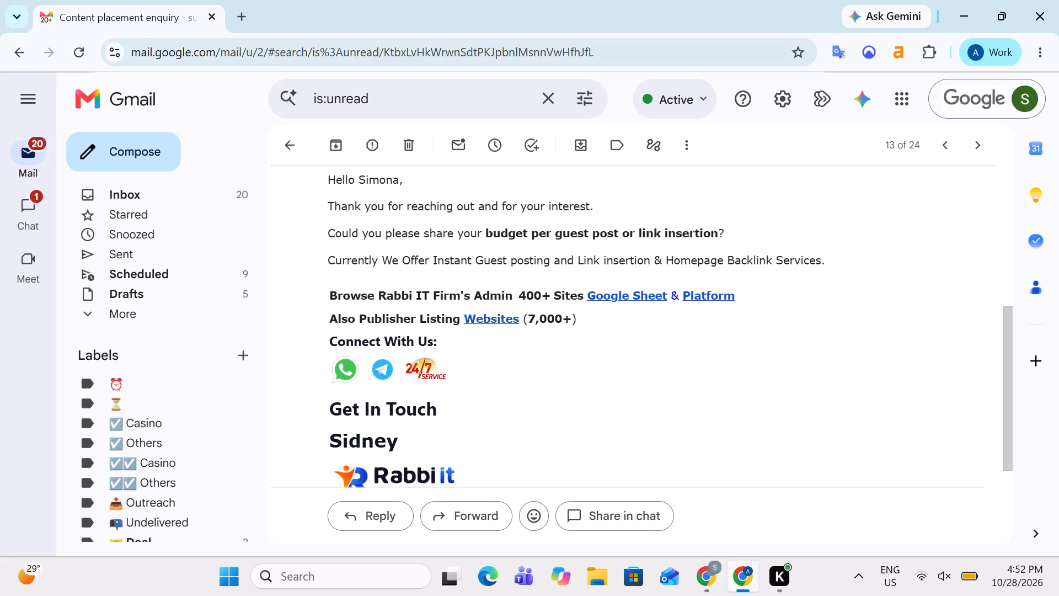
scroll(628, 441, "down", 3)
scroll(515, 348, "up", 5)
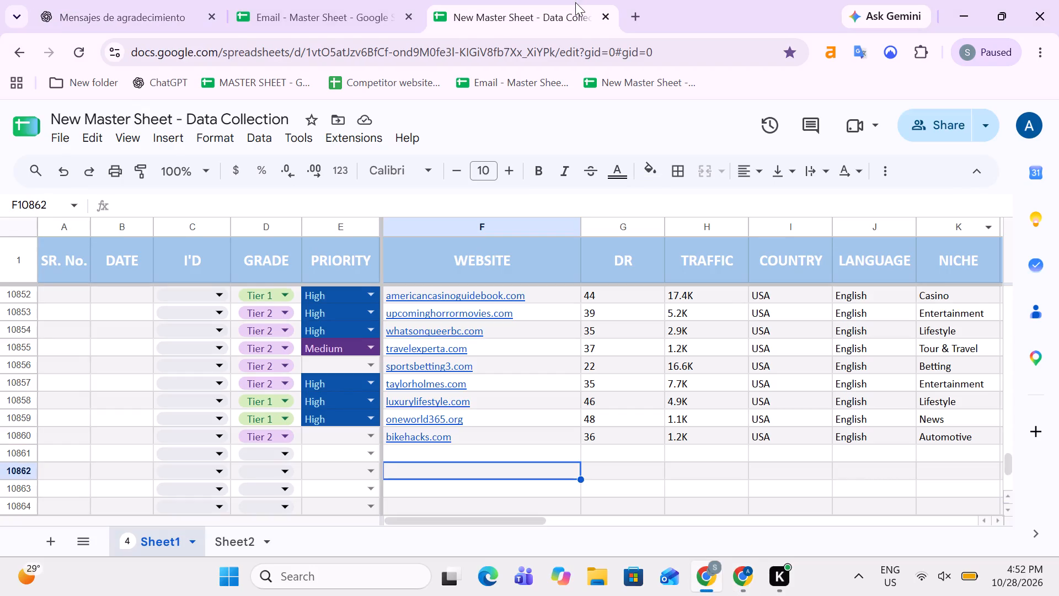
key("Up")
key("Return")
key("ctrl+v")
key("Tab")
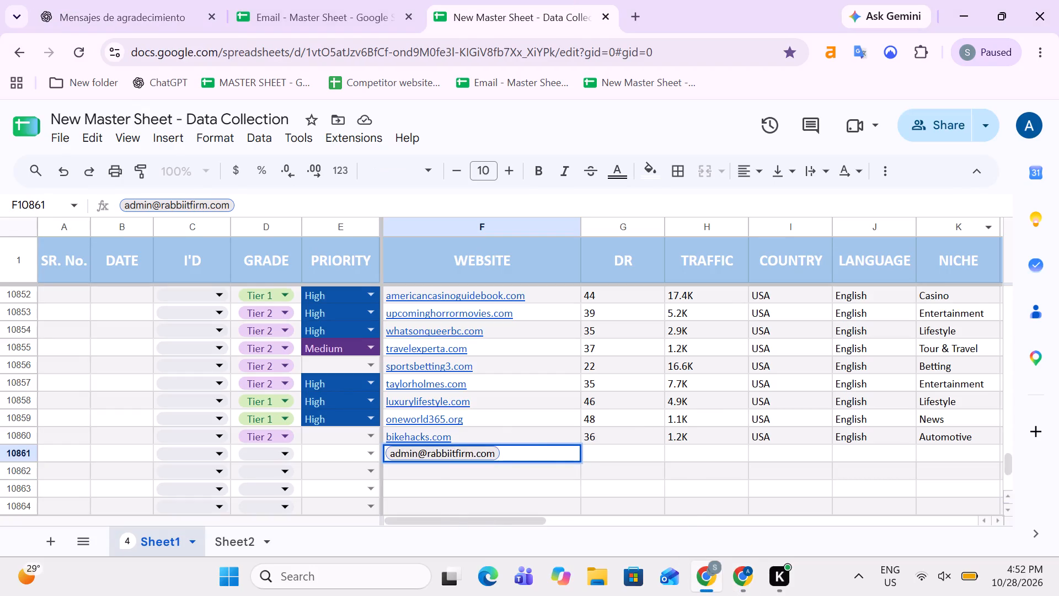
key("ctrl+z")
key("Tab")
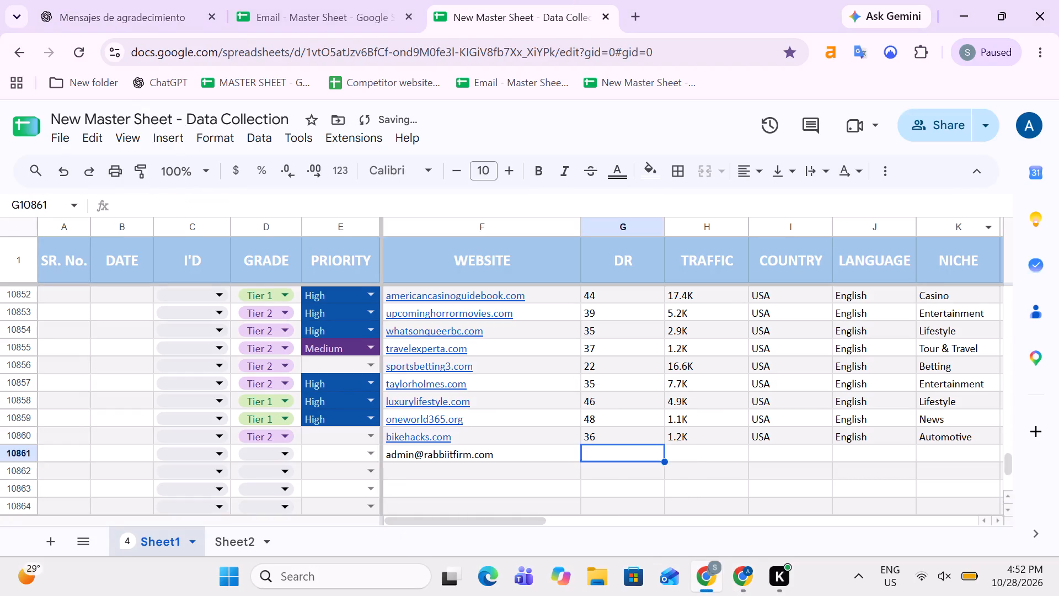
Paste the same Rabbi It Firm address into the Contact Details cell of row 10861.
key("Left")
key("Right")
key("Right")
key("Right")
key("Right")
key("Right")
key("Right")
key("Right")
key("Right")
key("Right")
key("Right")
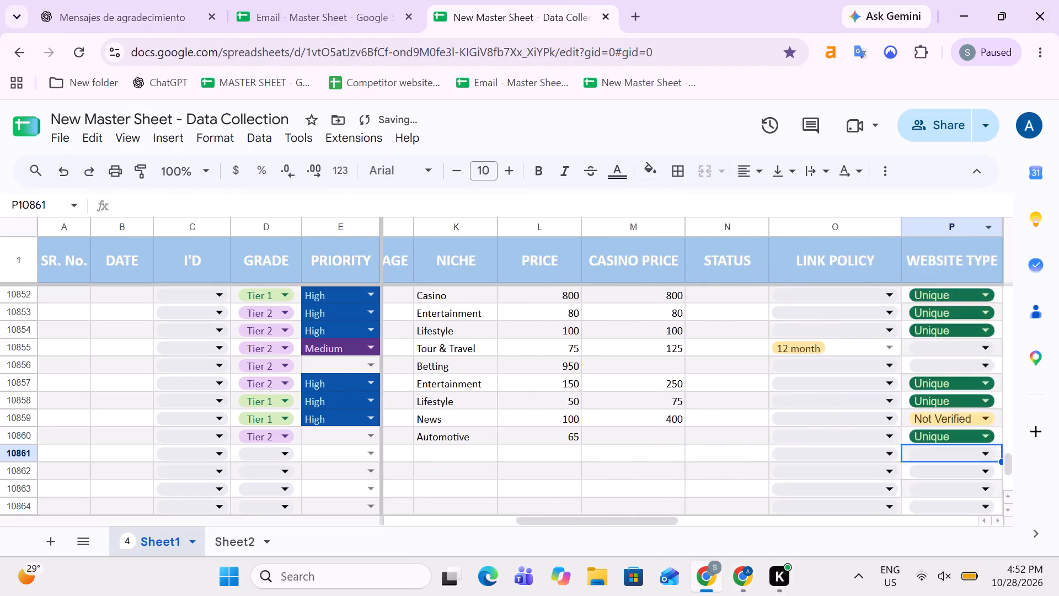
key("Right")
key("ctrl+v")
Enter Mix as both the country and the language in Rabbi It Firm's row 10861.
key("Left")
key("Left")
key("Left")
key("Left")
key("Left")
key("Left")
key("Left")
key("Left")
key("Left")
key("Left")
key("Left")
key("Left")
key("Left")
key("Left")
key("Left")
key("Left")
key("Left")
key("Right")
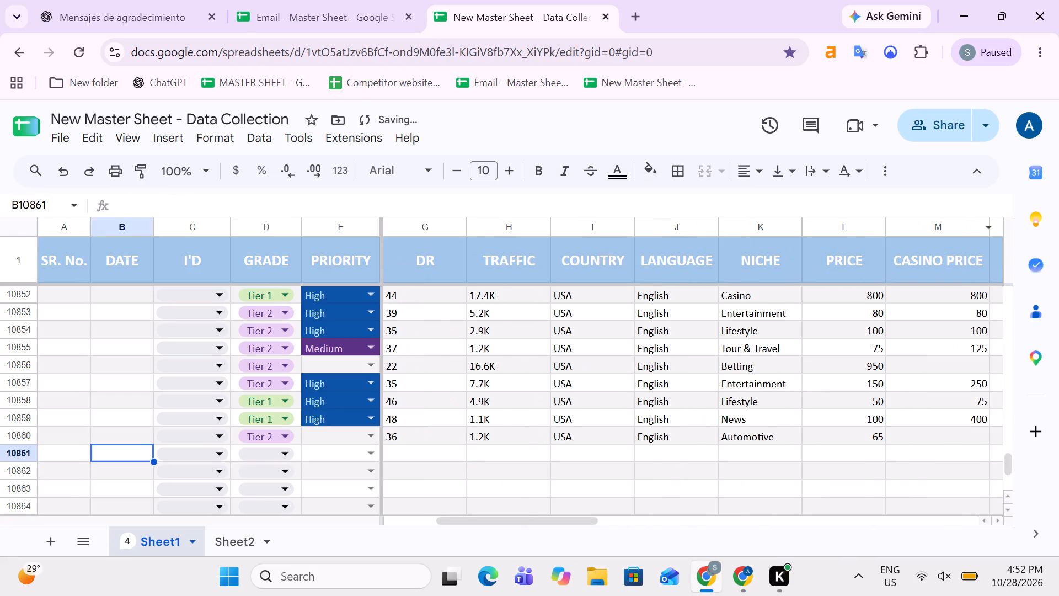
key("Right")
key("Right")
key("Right")
key("Right")
key("Right")
key("Right")
key("Right")
key("Left")
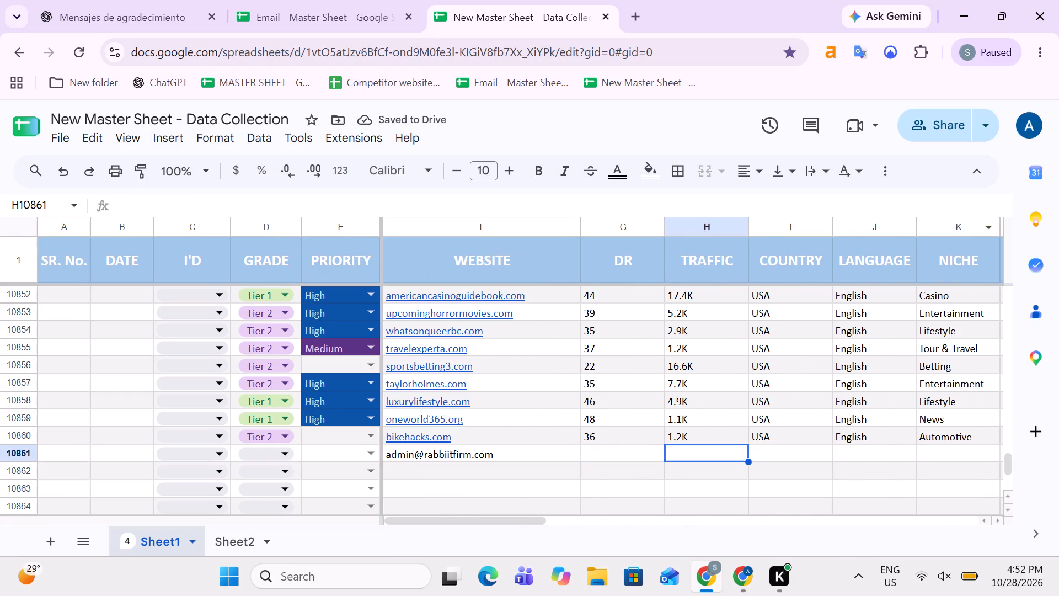
key("Right")
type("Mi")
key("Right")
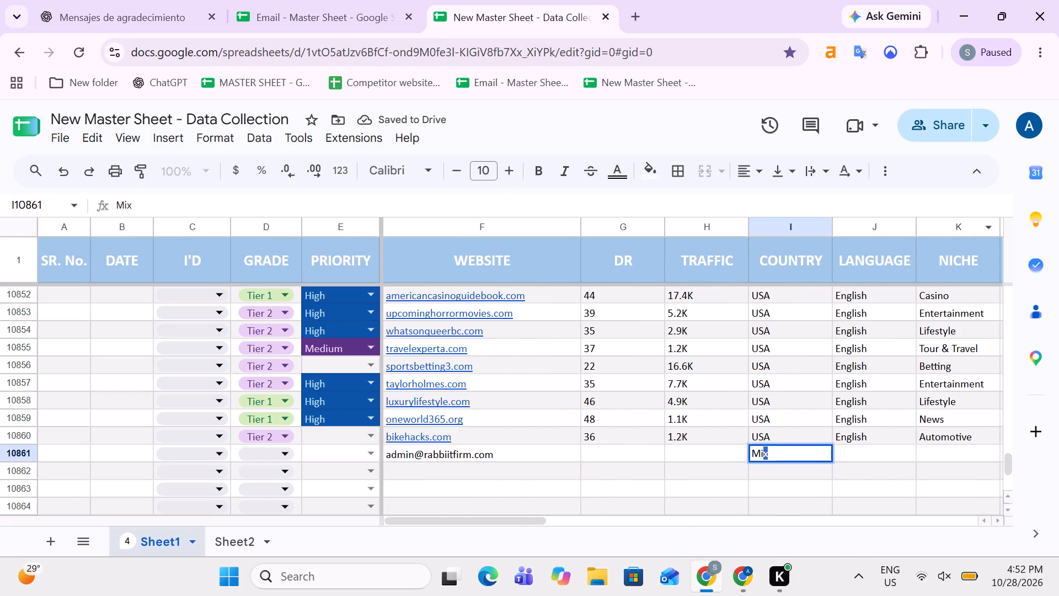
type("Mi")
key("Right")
Enter Full List as the niche in row 10861 and copy it to the Price and Casino Price cells.
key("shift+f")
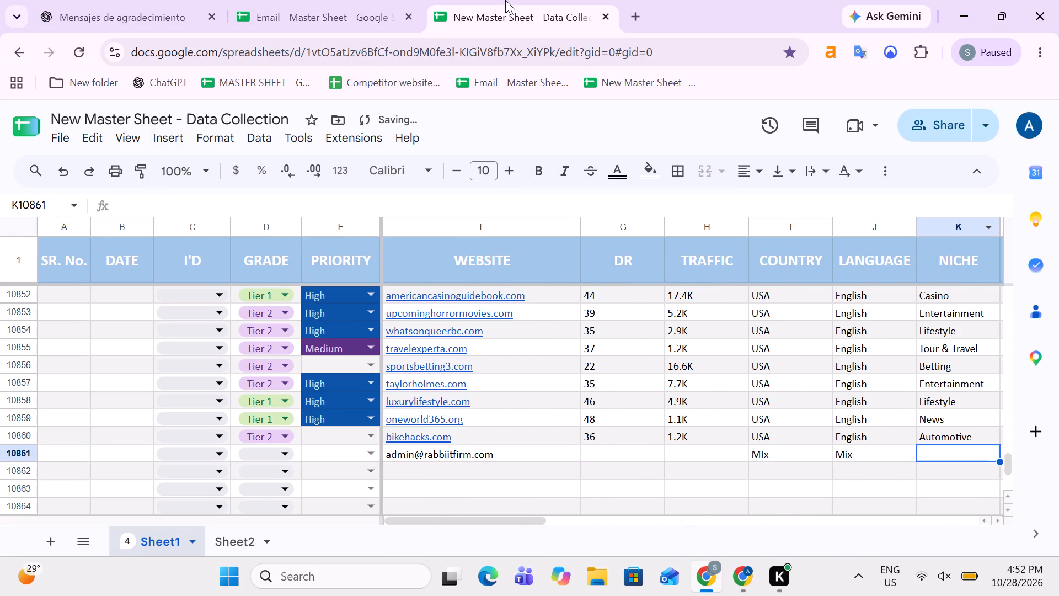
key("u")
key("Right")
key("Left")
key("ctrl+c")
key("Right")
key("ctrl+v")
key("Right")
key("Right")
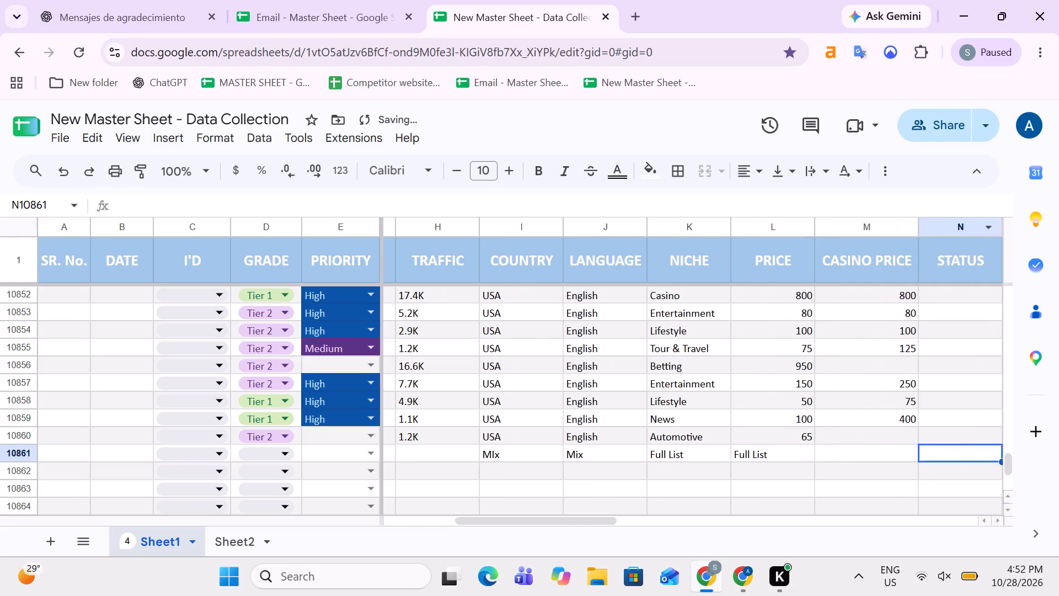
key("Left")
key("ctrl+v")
Look over row 10861's remaining columns, from Status and Link Policy through Contact Details to File Version.
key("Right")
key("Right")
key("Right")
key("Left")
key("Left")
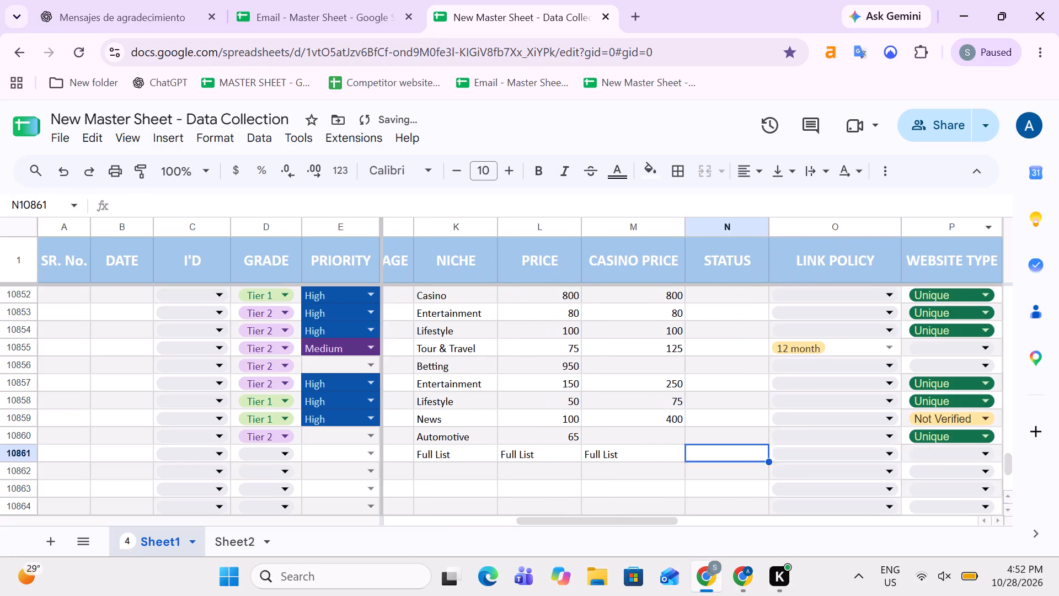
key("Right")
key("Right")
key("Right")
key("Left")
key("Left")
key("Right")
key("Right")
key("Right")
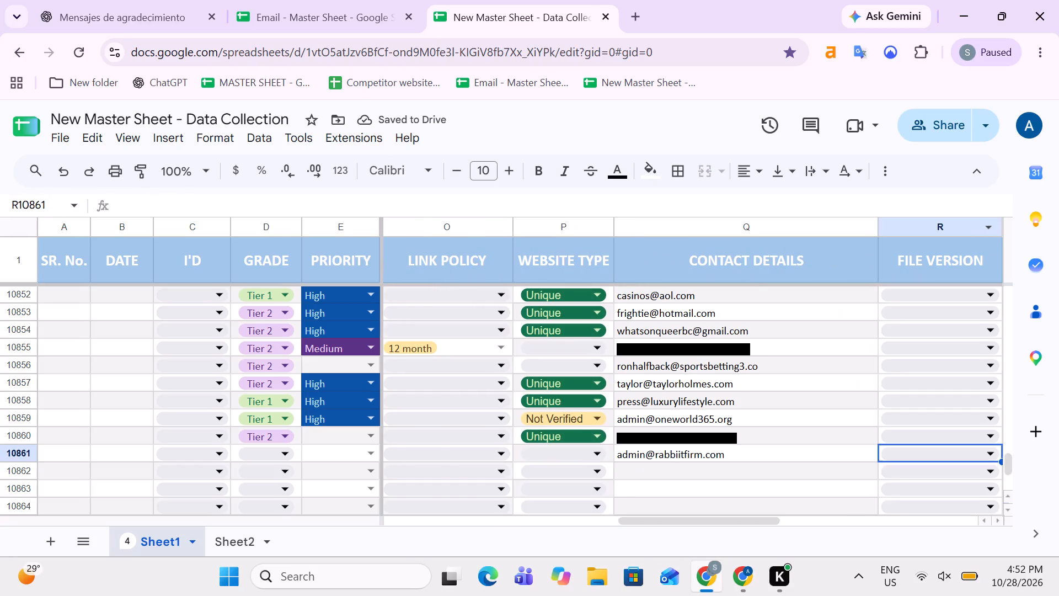